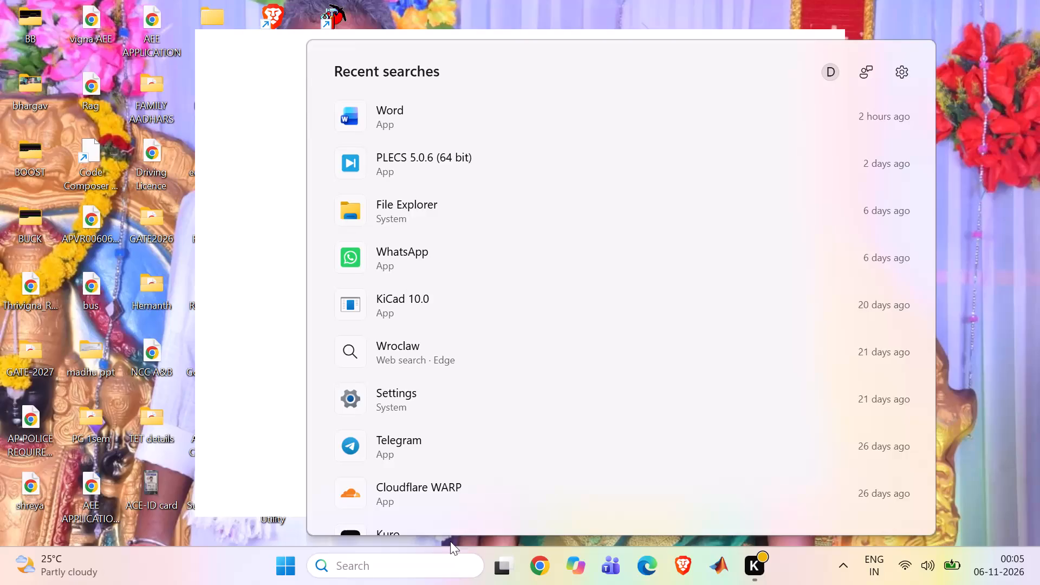
Open Chrome with the profile that has the blue E avatar, dismissing the Teams account notification.
click(544, 565)
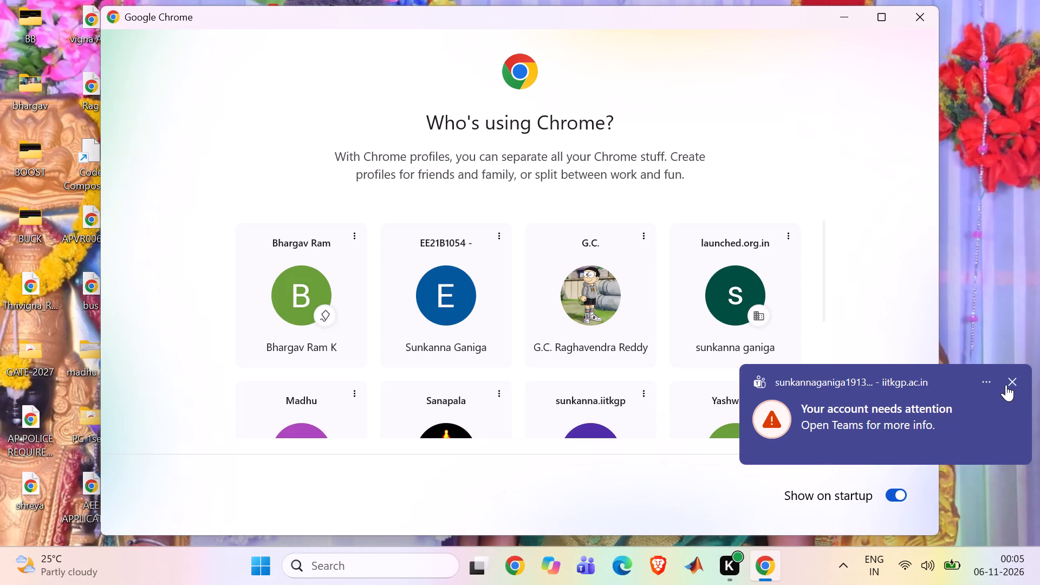
click(1006, 385)
scroll(447, 310, down, 2)
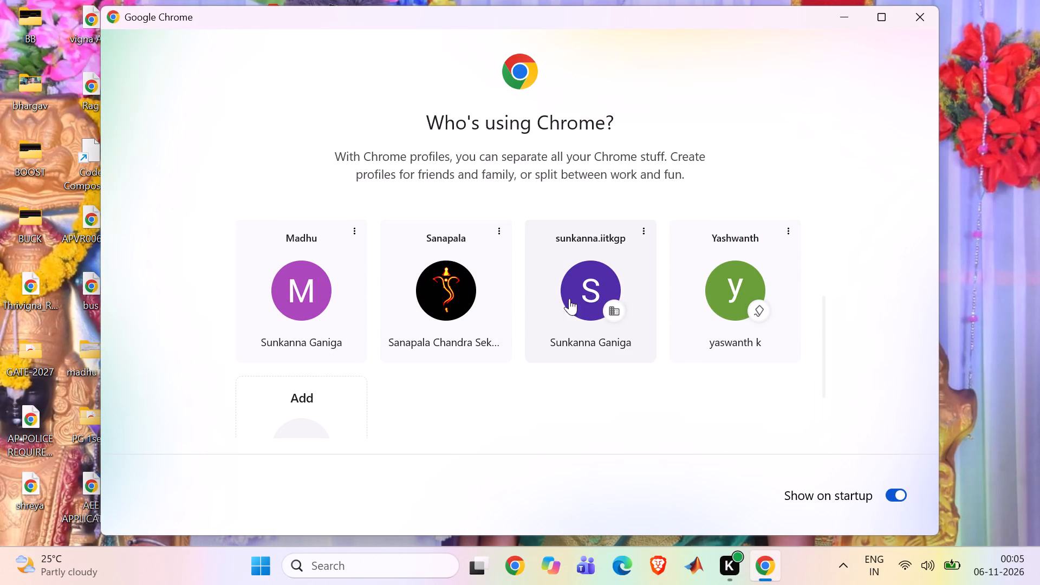
scroll(528, 267, up, 2)
click(473, 267)
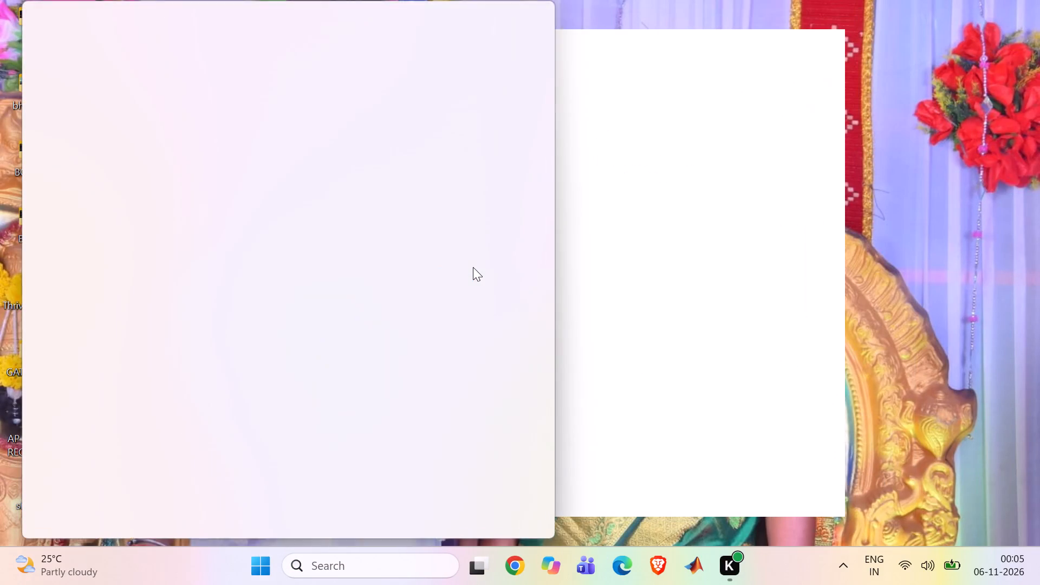
click(509, 18)
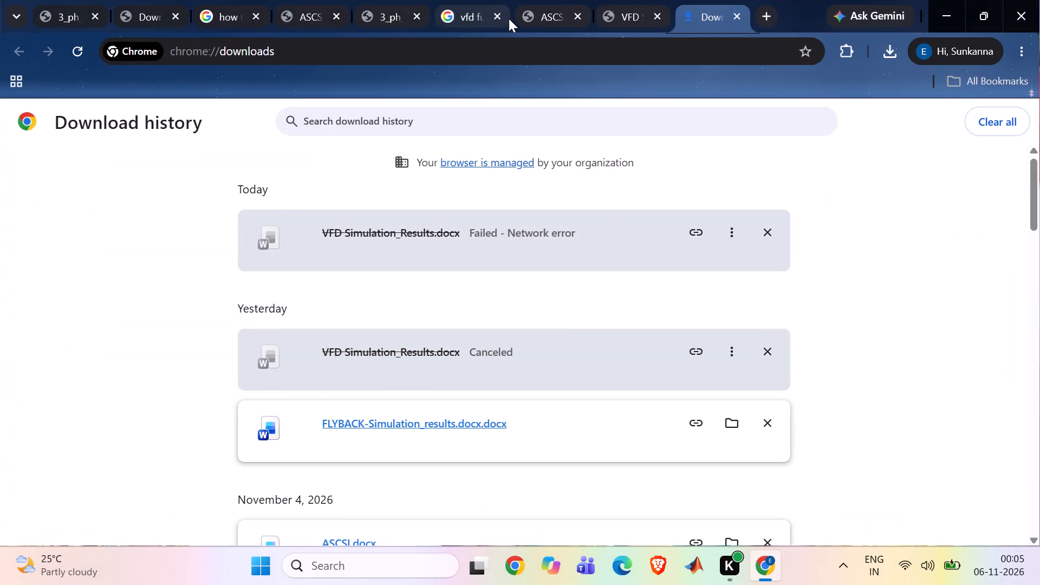
Resume today's failed download of VFD Simulation_Results.docx from the download history.
click(724, 235)
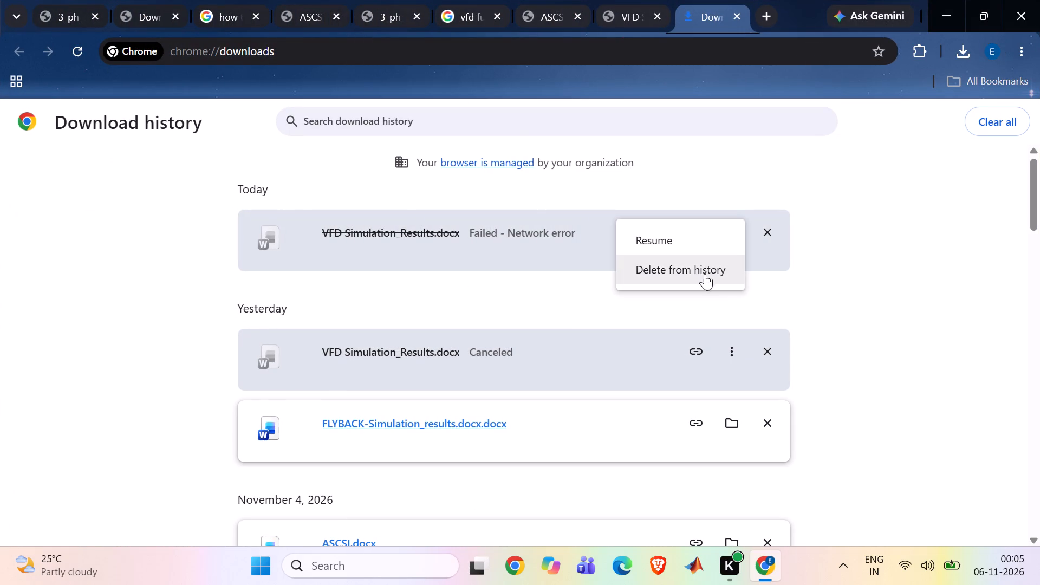
click(678, 246)
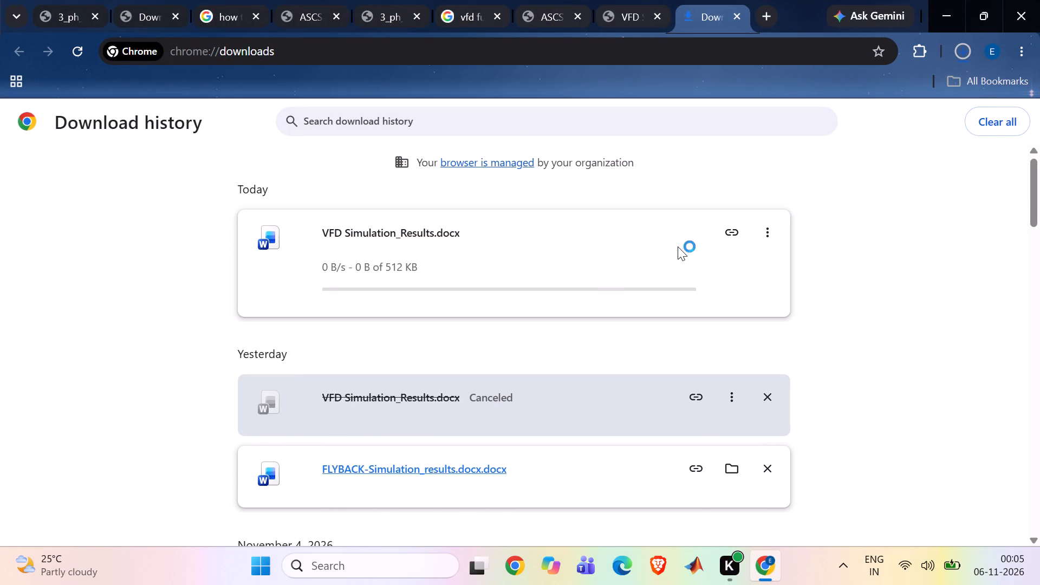
Review the simulation results for variable load torque and variable frequency in the open VFD Simulation_Results.pdf.
click(635, 23)
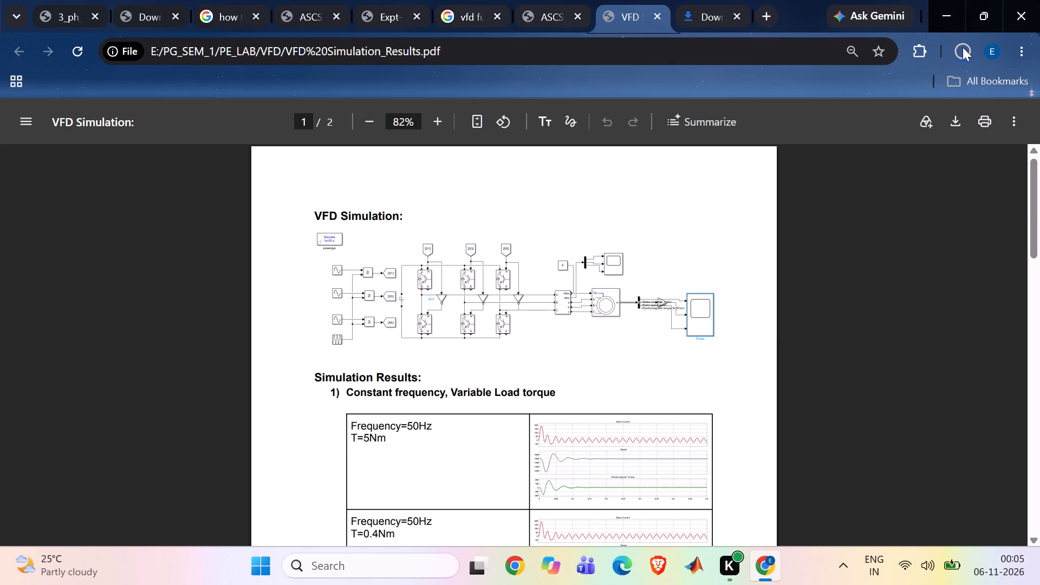
scroll(633, 271, down, 7)
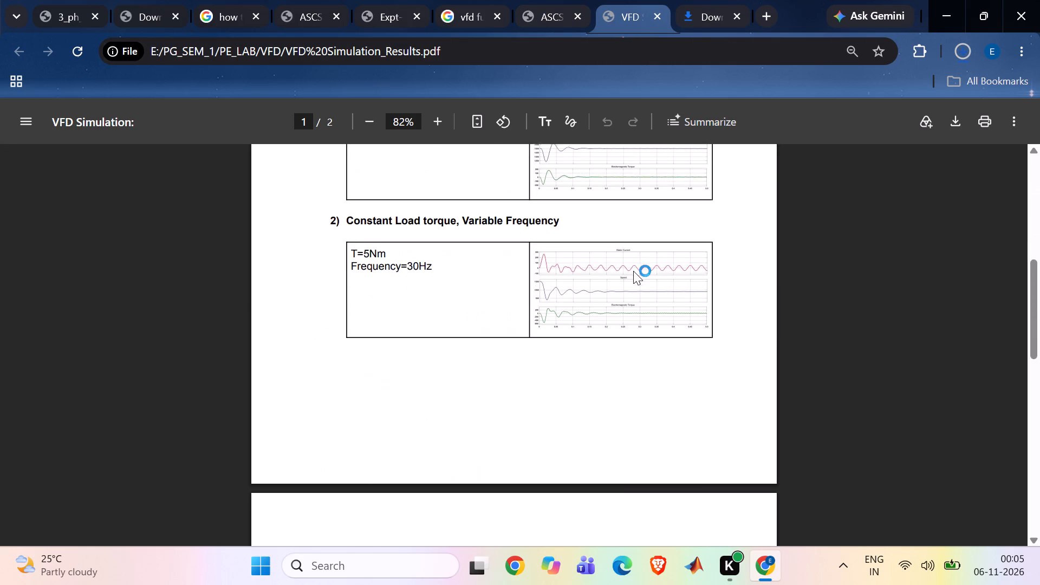
scroll(633, 271, down, 3)
scroll(633, 271, up, 4)
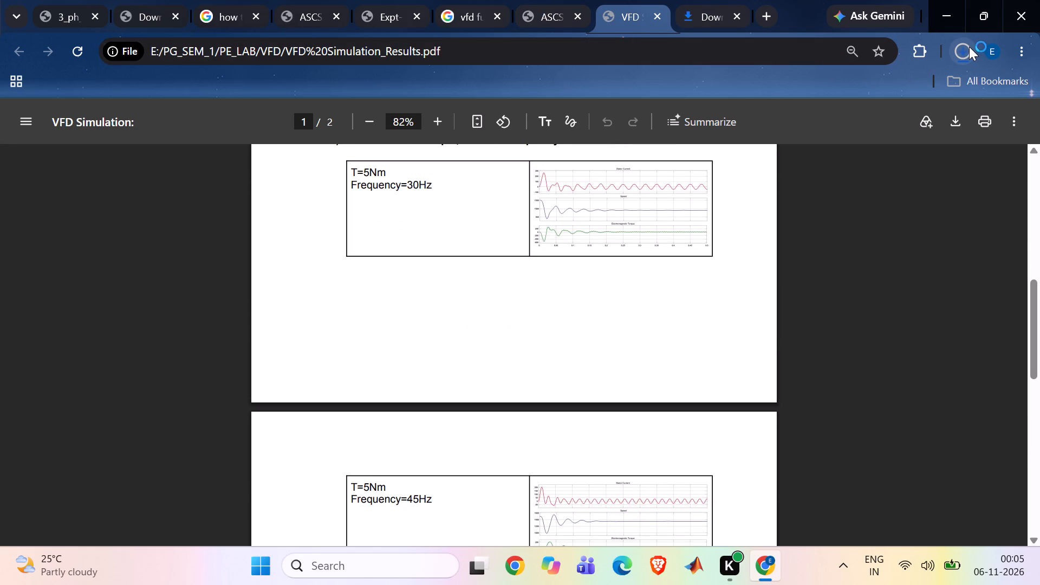
Check the progress of the VFD Simulation_Results.docx download in the recent downloads.
click(969, 47)
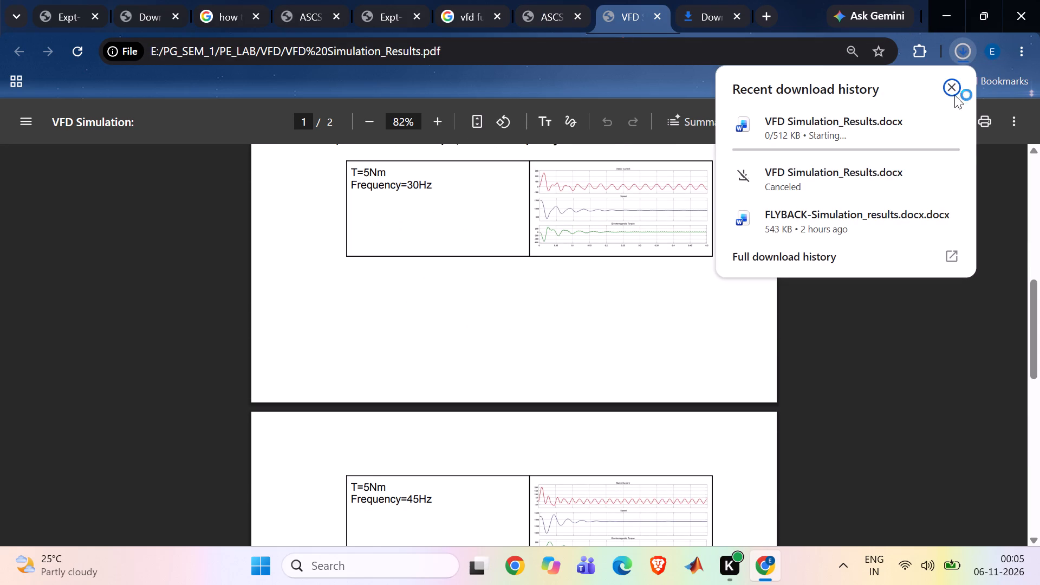
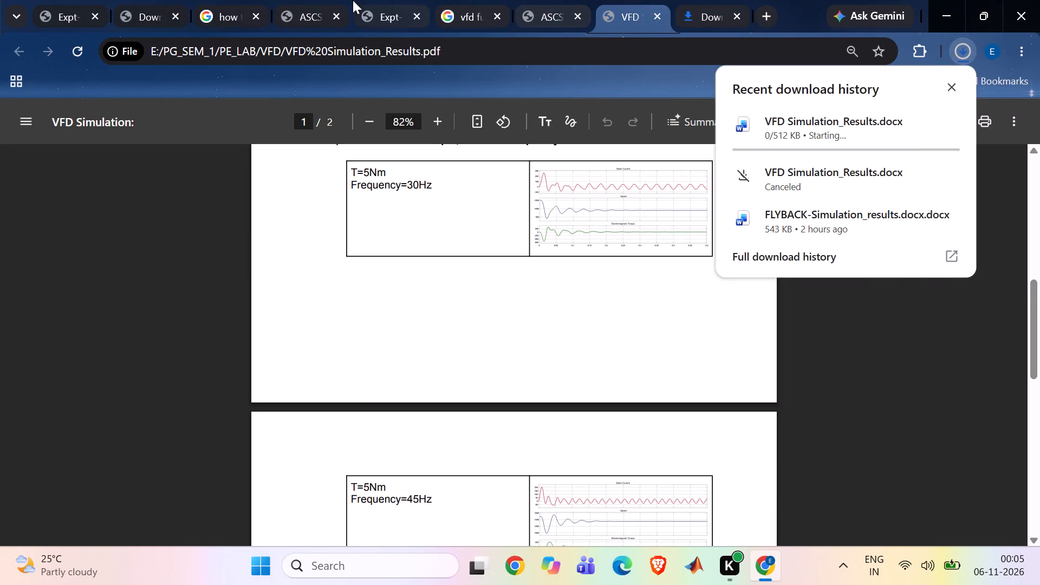
Switch to the open ASCSI-simulation-Results.pdf.
click(546, 0)
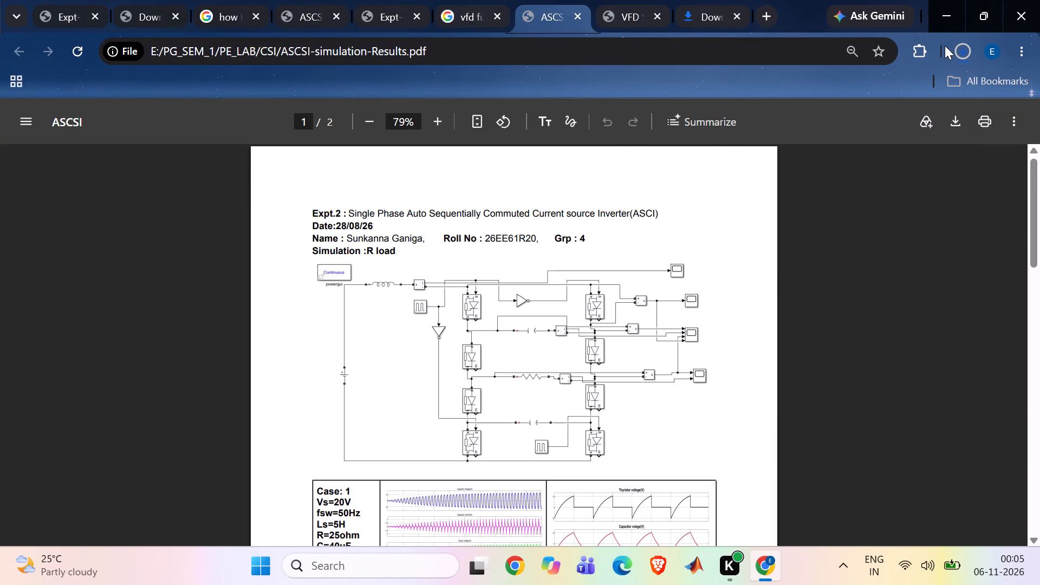
Connect the computer to the CAMPUS_SECURED Wi-Fi network, with automatic connection enabled.
click(898, 581)
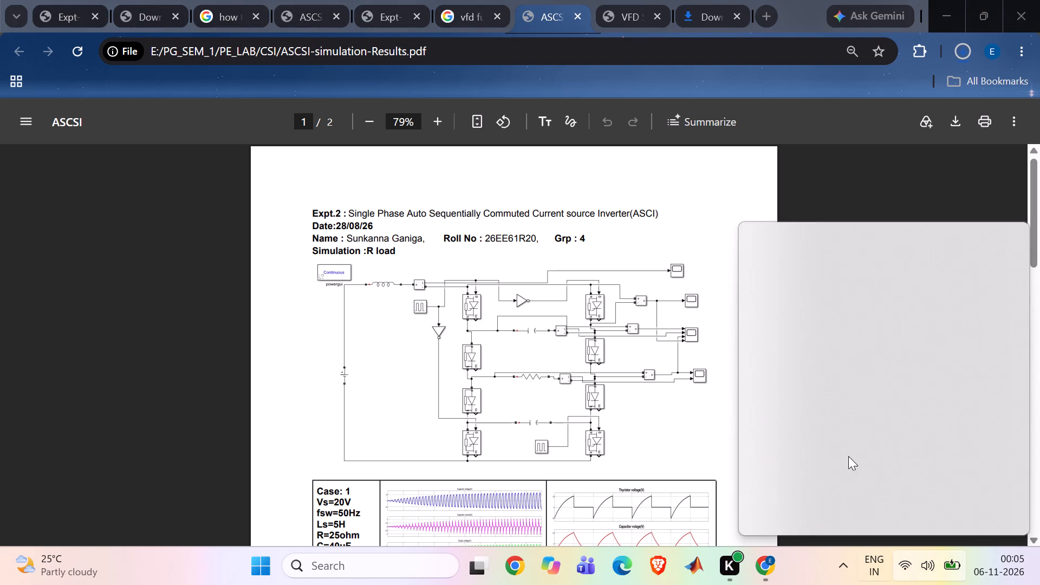
click(816, 263)
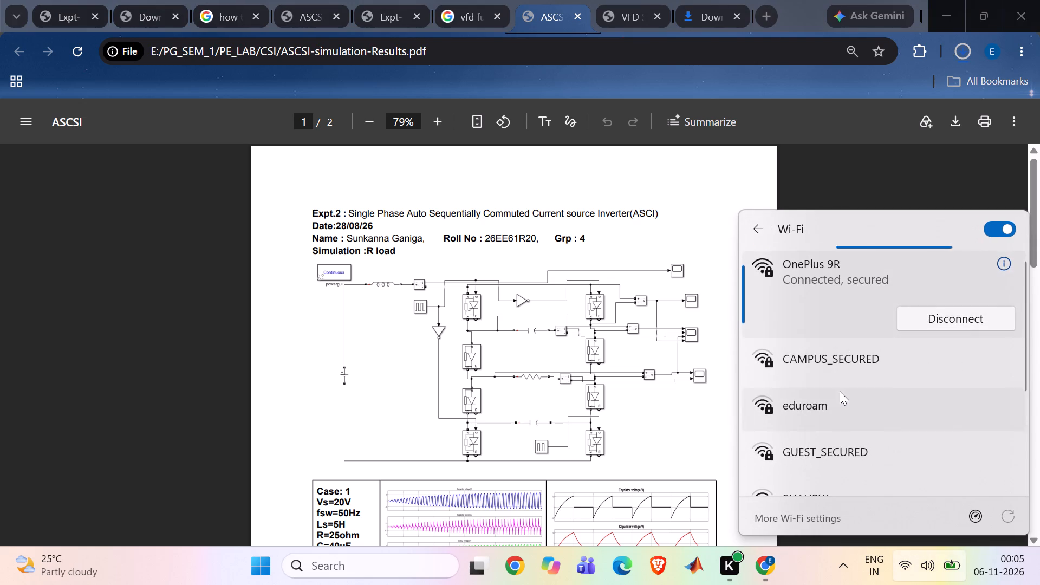
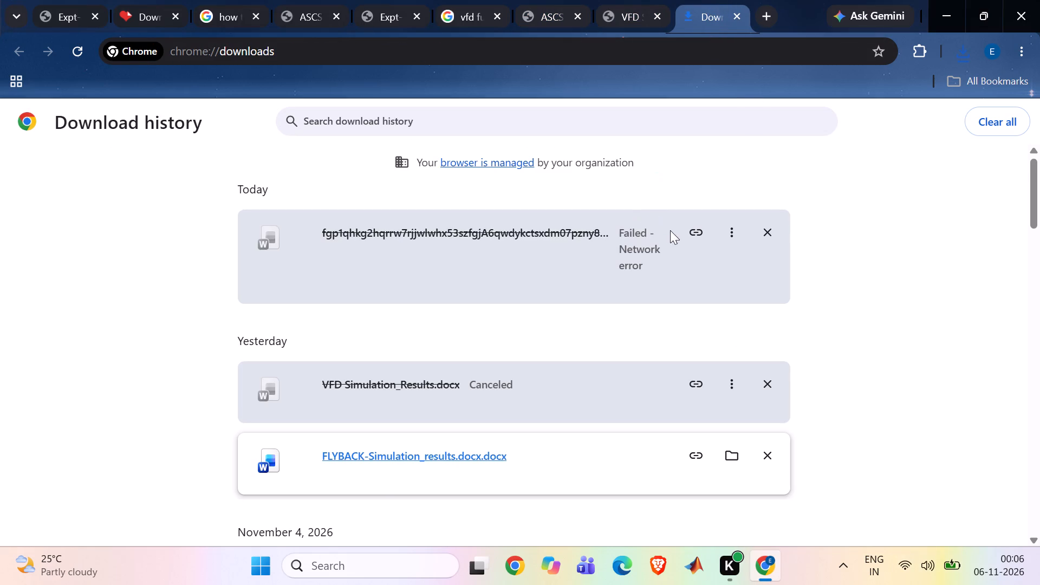
Resume today's download that failed with a network error from its entry in the download history.
click(739, 234)
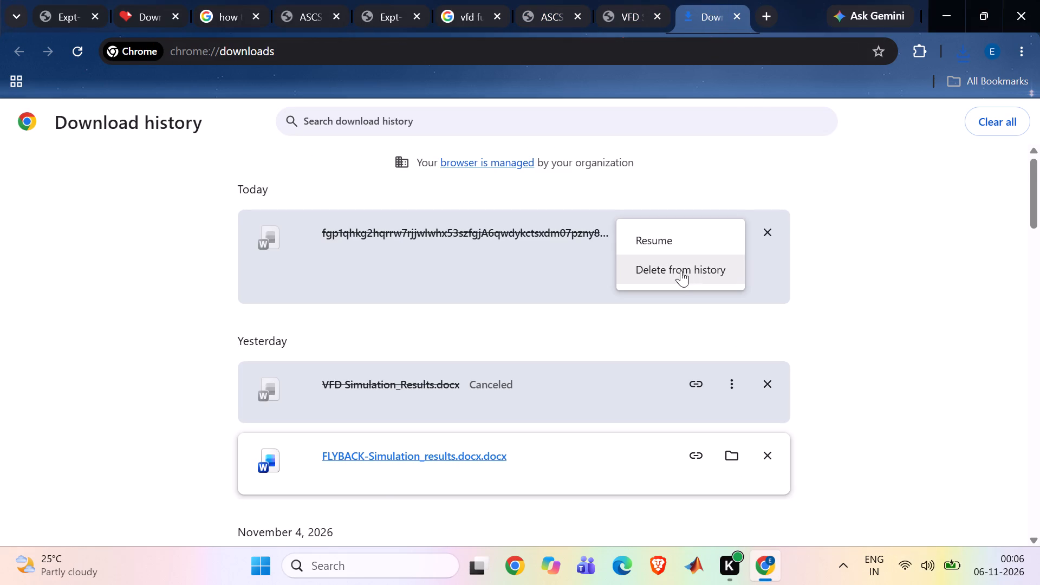
click(681, 244)
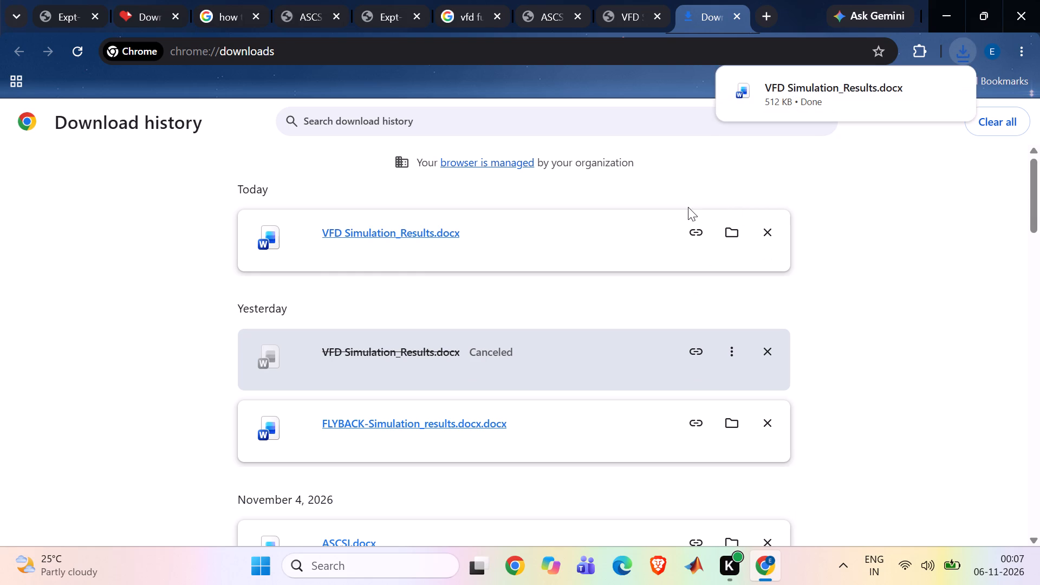
Open the downloaded VFD Simulation_Results.docx in Word, enable editing and maximize the window.
click(788, 95)
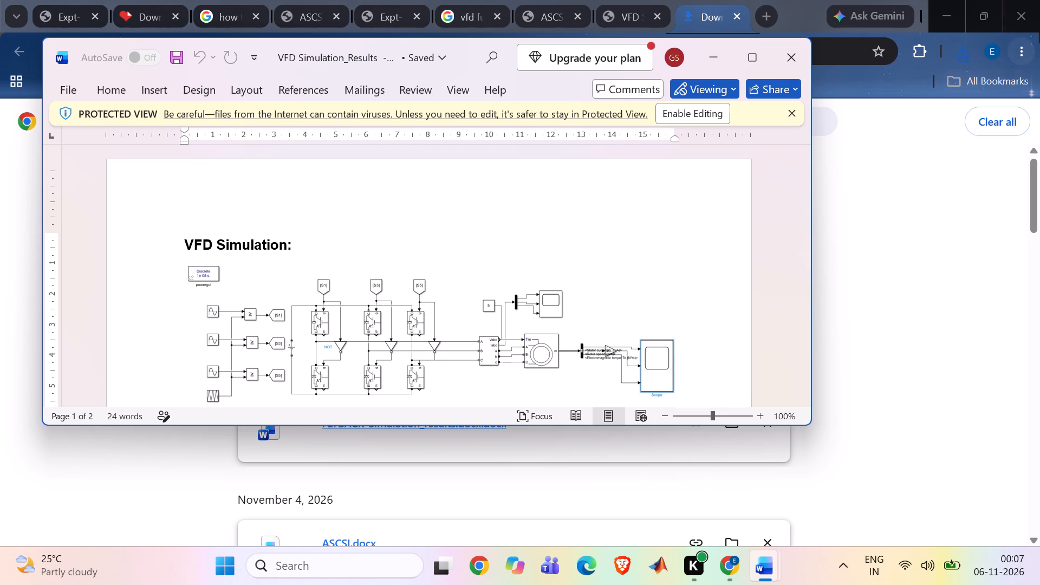
click(684, 112)
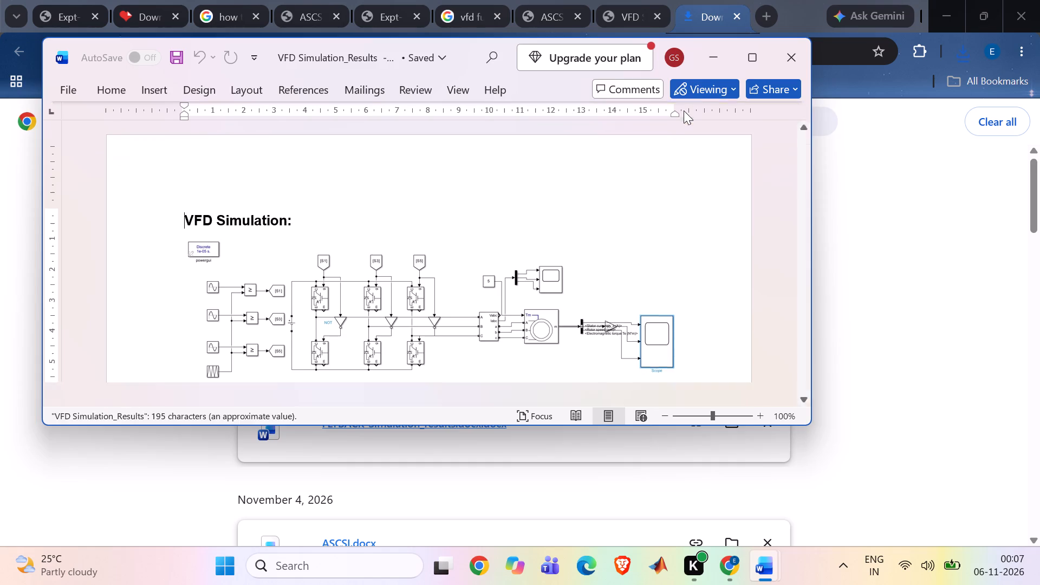
click(745, 56)
Reduce the row height of the T=5Nm, Frequency=45Hz table on page 2 to fit closely around its waveform image.
scroll(718, 313, down, 4)
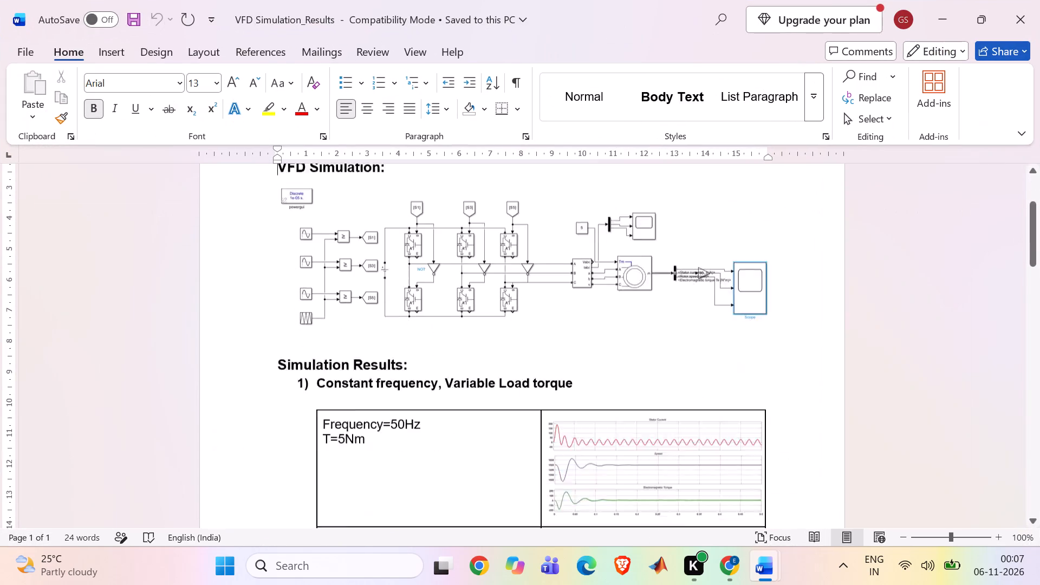
scroll(714, 310, down, 11)
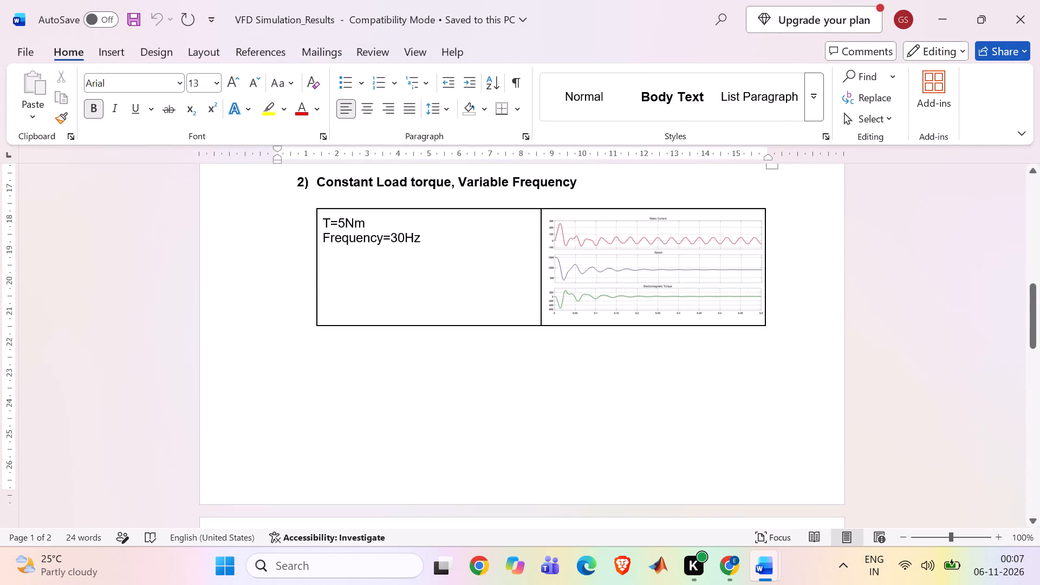
scroll(602, 362, down, 6)
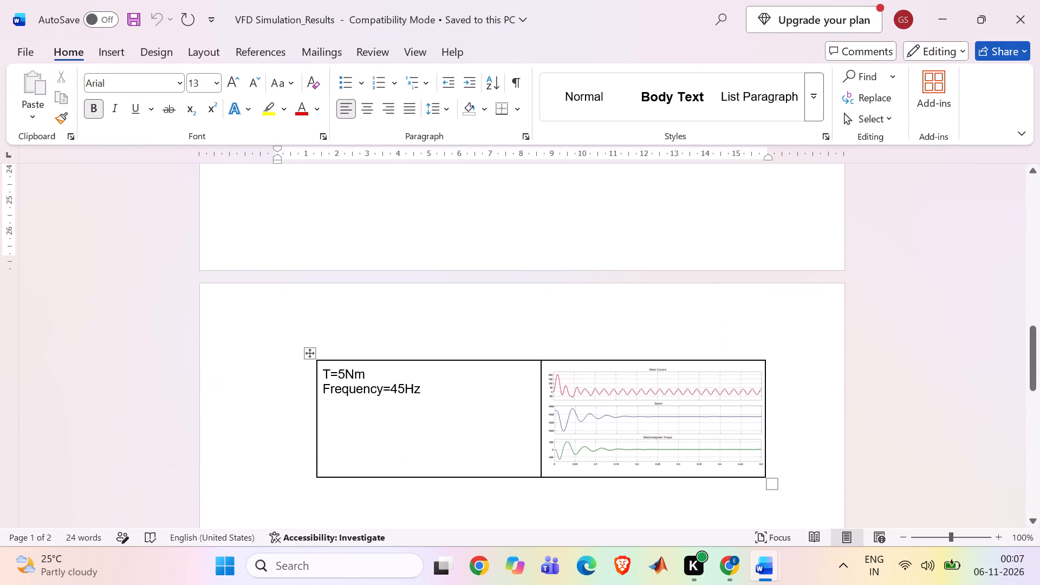
click(539, 483)
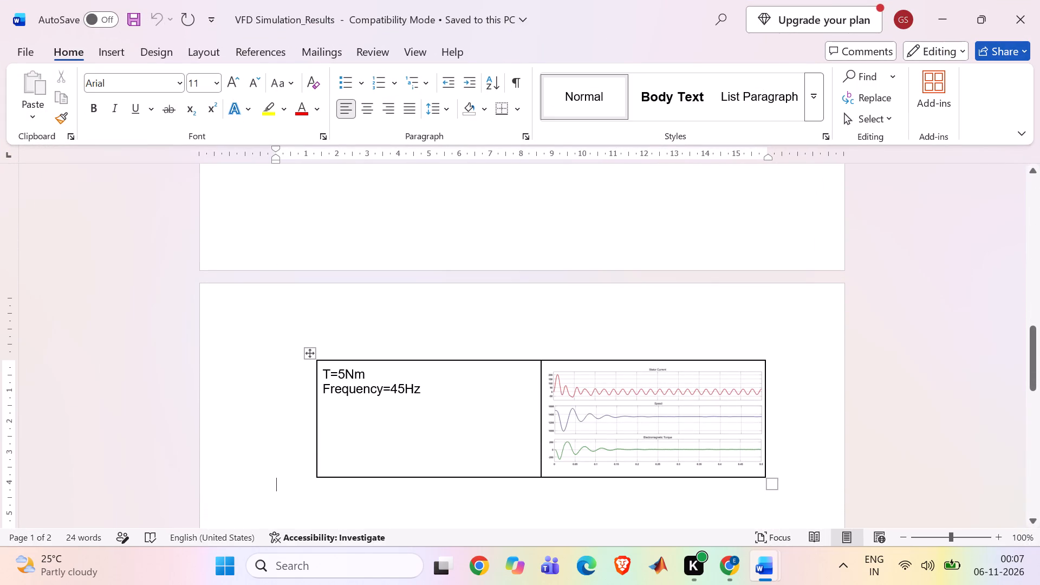
drag(547, 477, 560, 440)
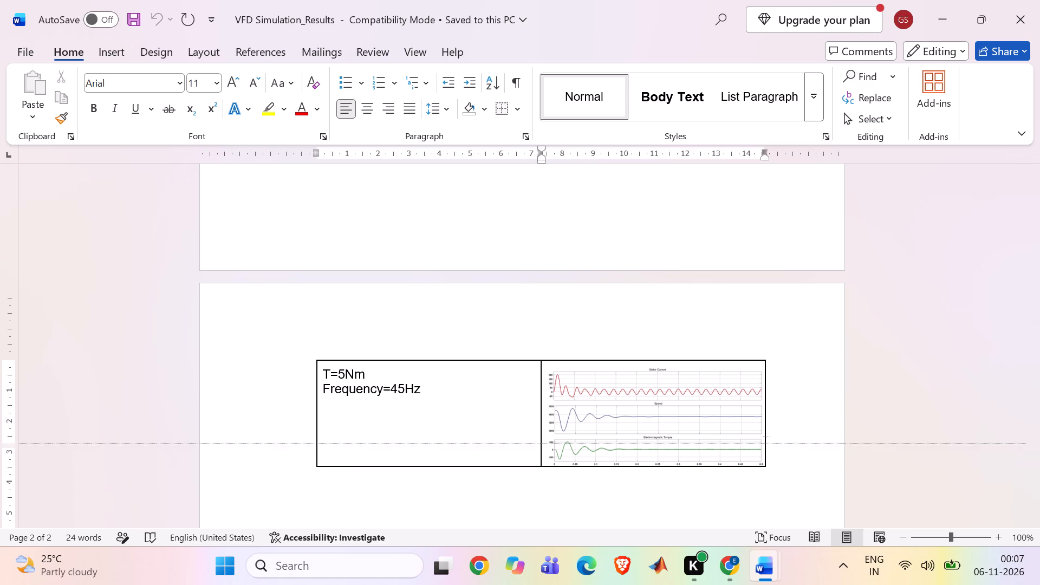
drag(560, 440, 560, 427)
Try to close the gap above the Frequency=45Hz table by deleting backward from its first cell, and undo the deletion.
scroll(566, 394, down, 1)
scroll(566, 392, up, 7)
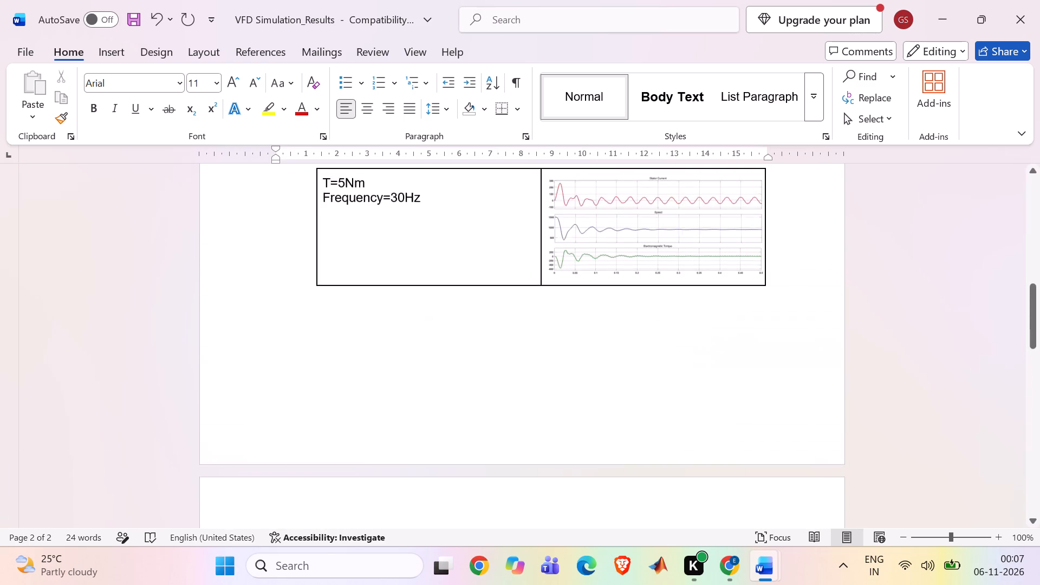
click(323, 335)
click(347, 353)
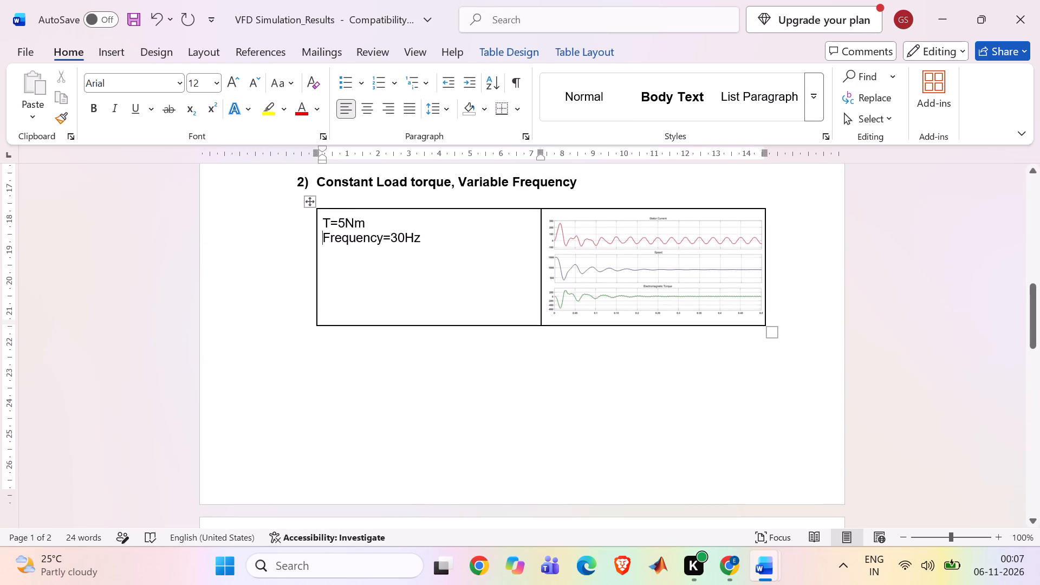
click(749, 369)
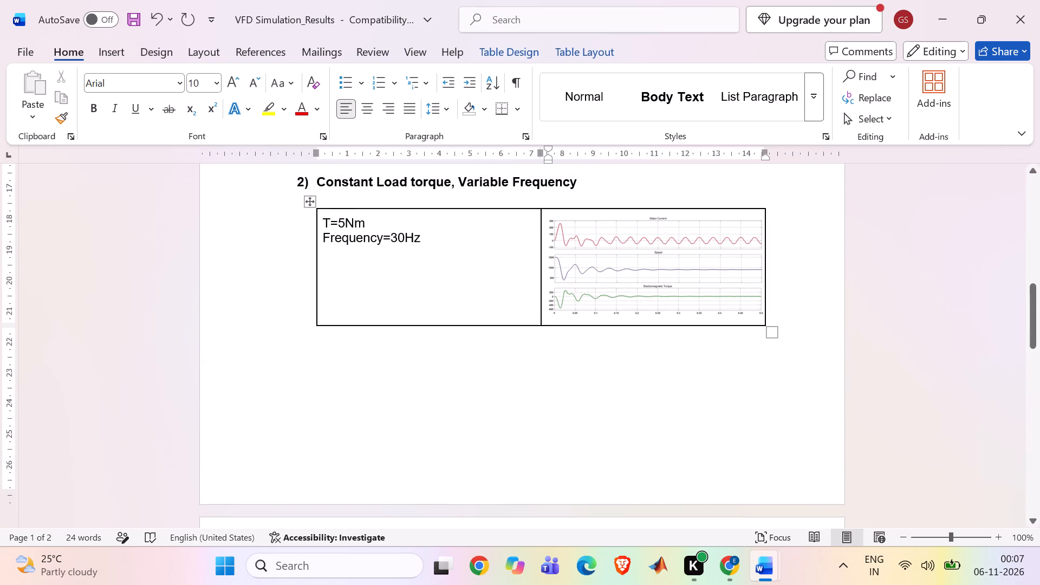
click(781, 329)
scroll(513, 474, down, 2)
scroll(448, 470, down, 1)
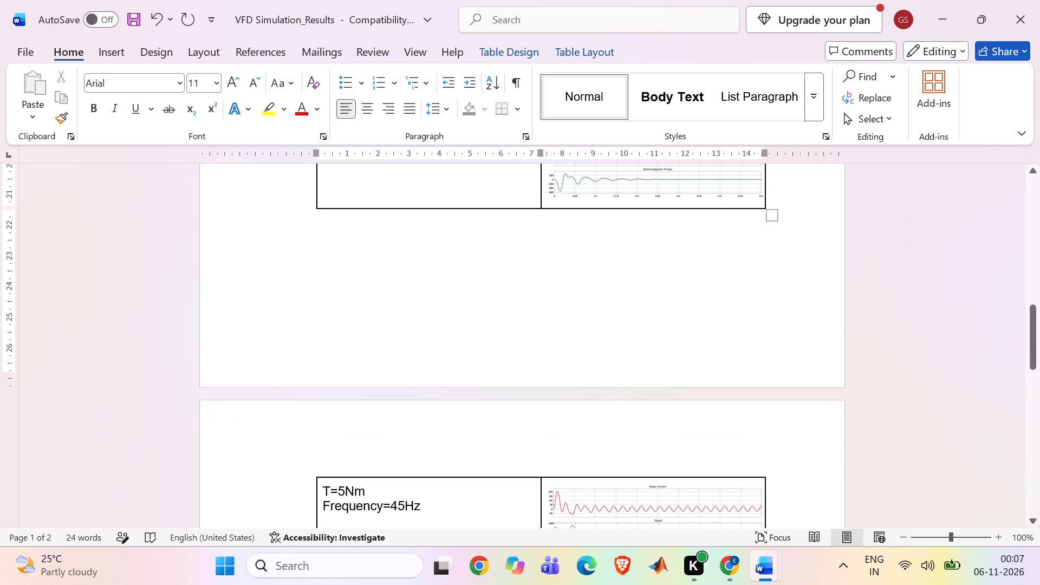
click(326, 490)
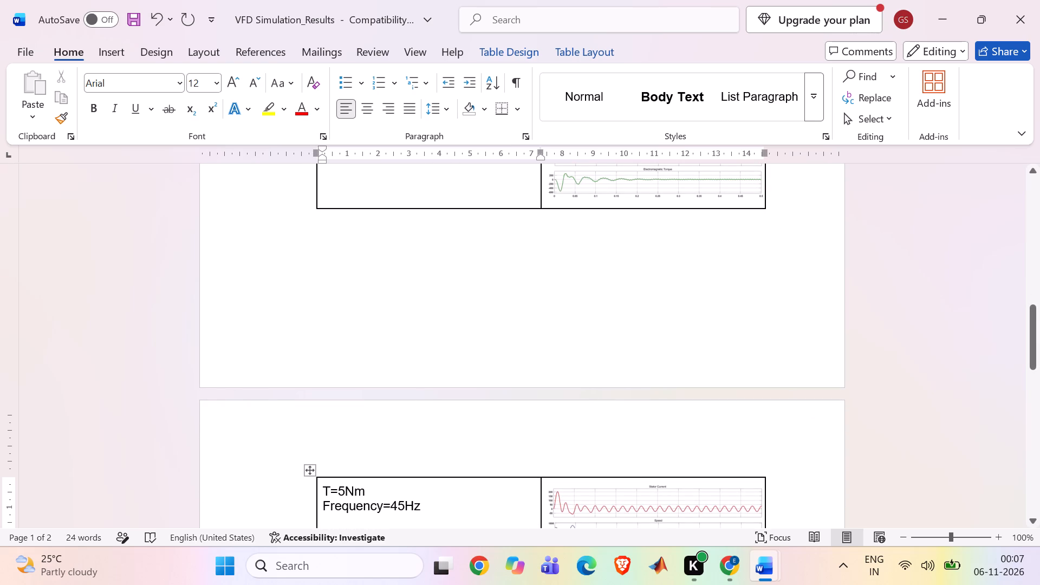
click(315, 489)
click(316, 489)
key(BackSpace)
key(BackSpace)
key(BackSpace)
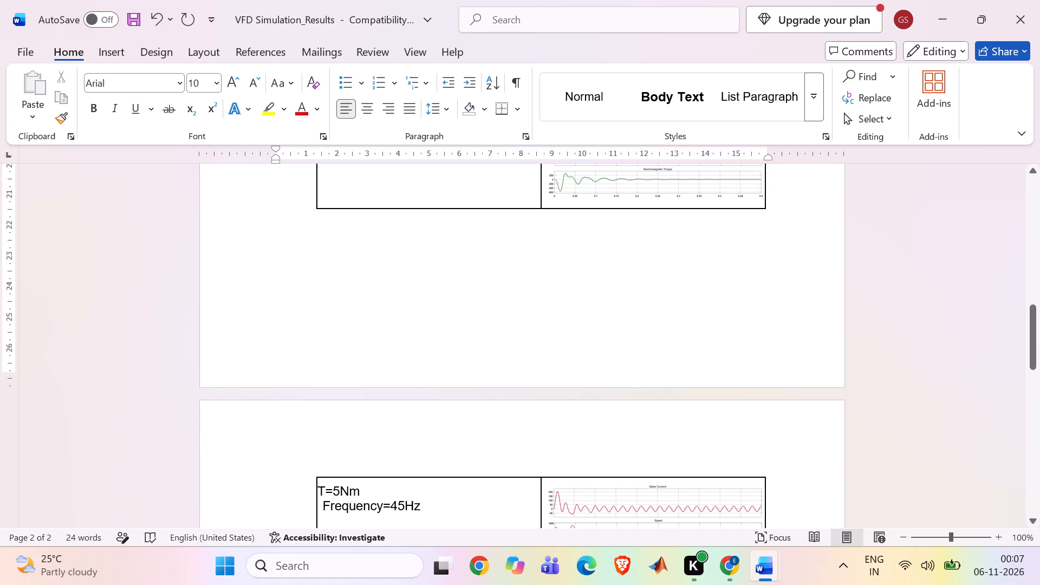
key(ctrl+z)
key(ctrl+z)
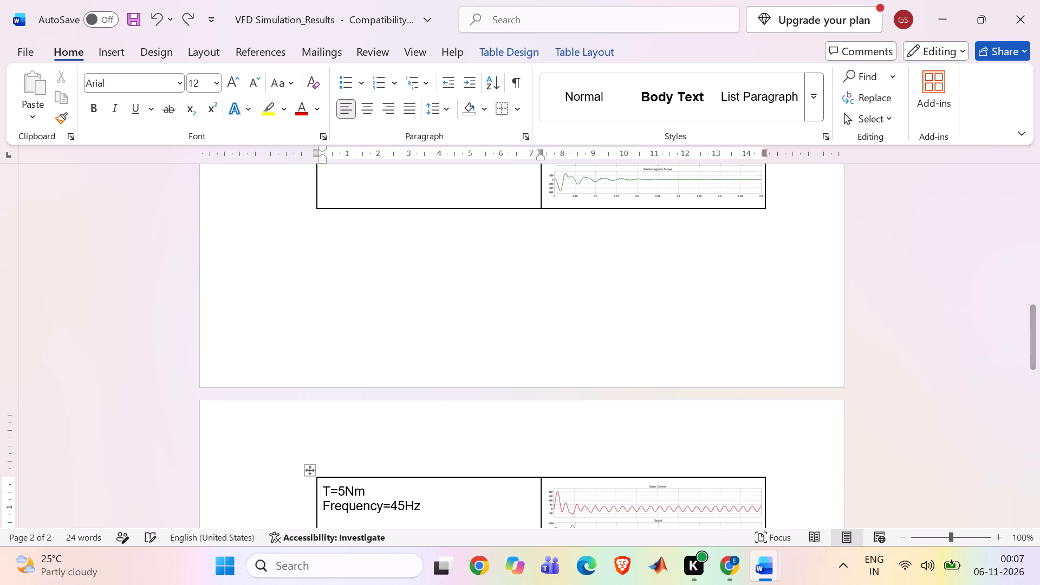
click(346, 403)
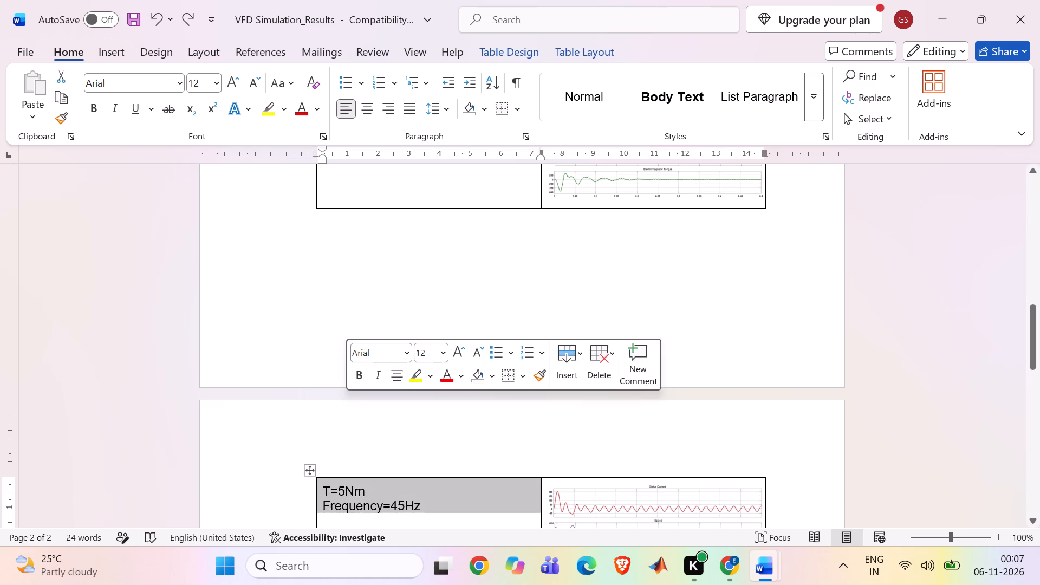
Reduce the height of the Frequency=50Hz, T=0.4Nm row by raising its bottom border in the variable load torque table.
scroll(346, 403, up, 4)
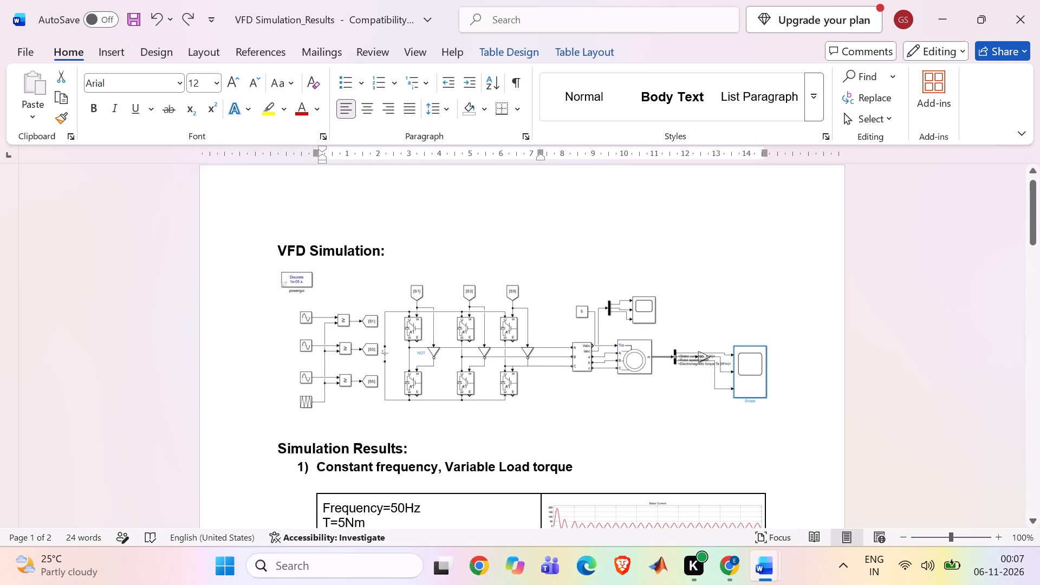
scroll(383, 388, down, 1)
click(474, 426)
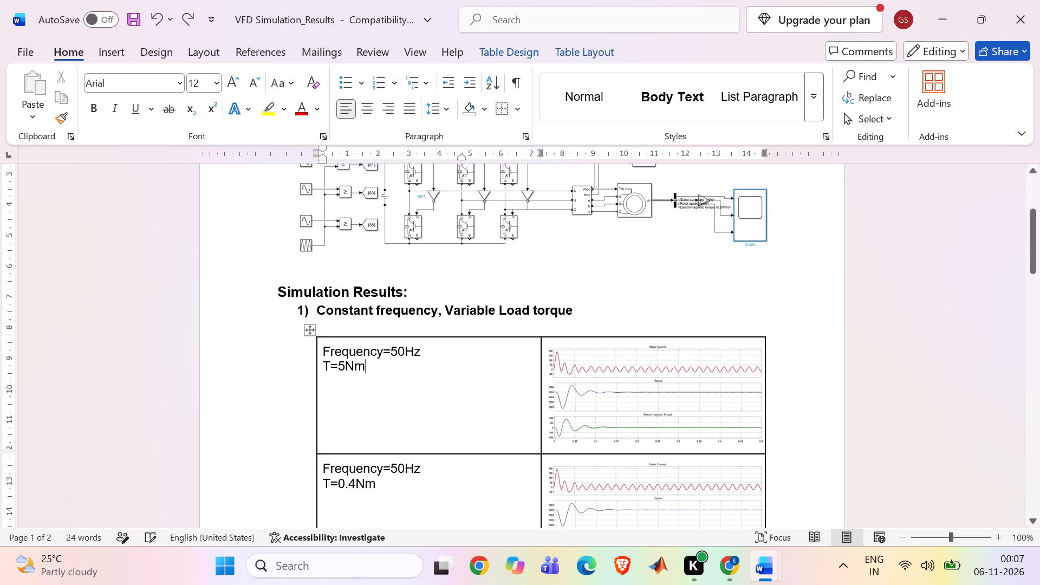
scroll(474, 426, down, 2)
click(529, 422)
drag(529, 422, 527, 345)
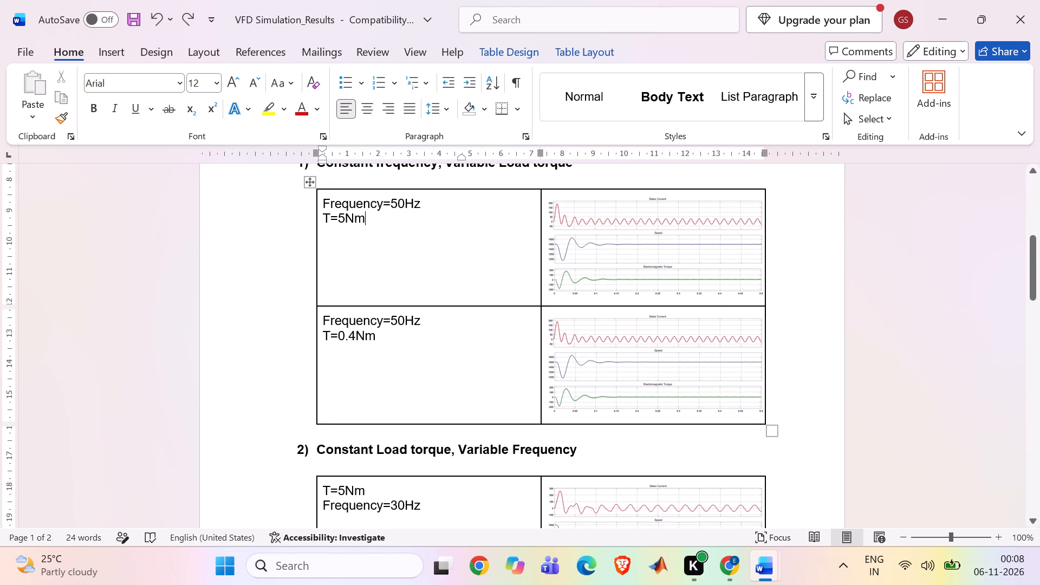
drag(535, 424, 536, 365)
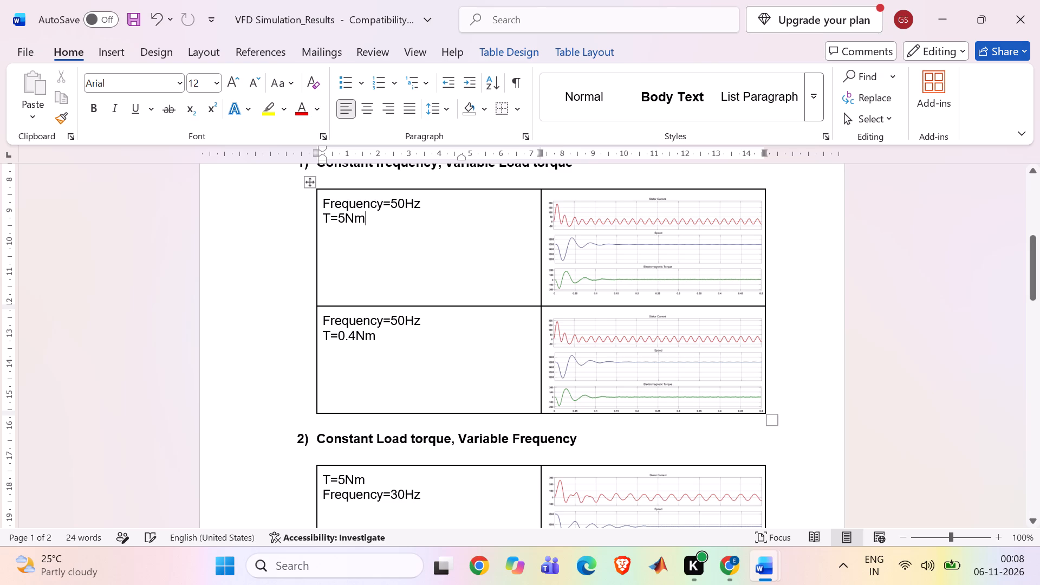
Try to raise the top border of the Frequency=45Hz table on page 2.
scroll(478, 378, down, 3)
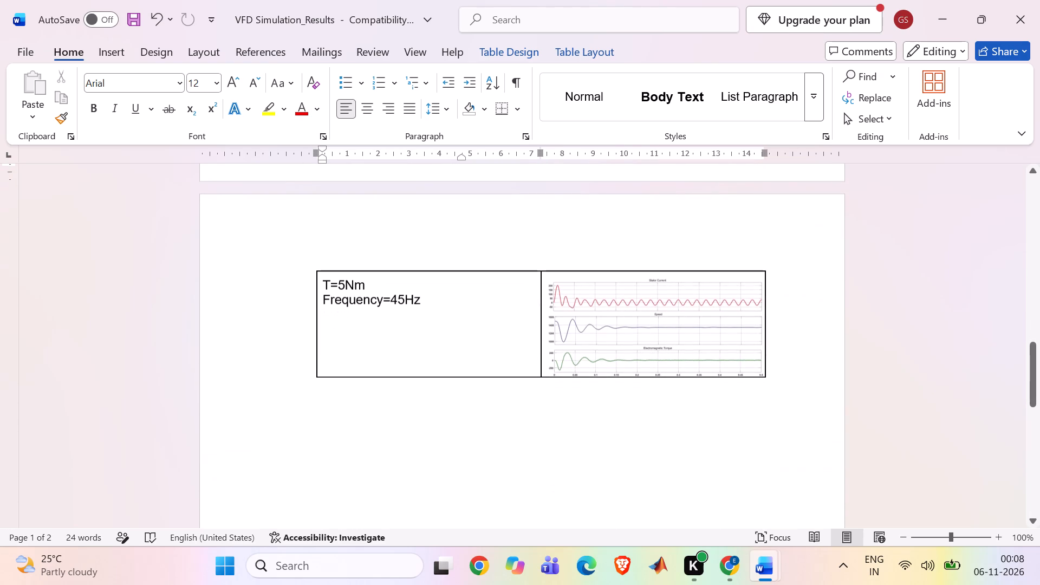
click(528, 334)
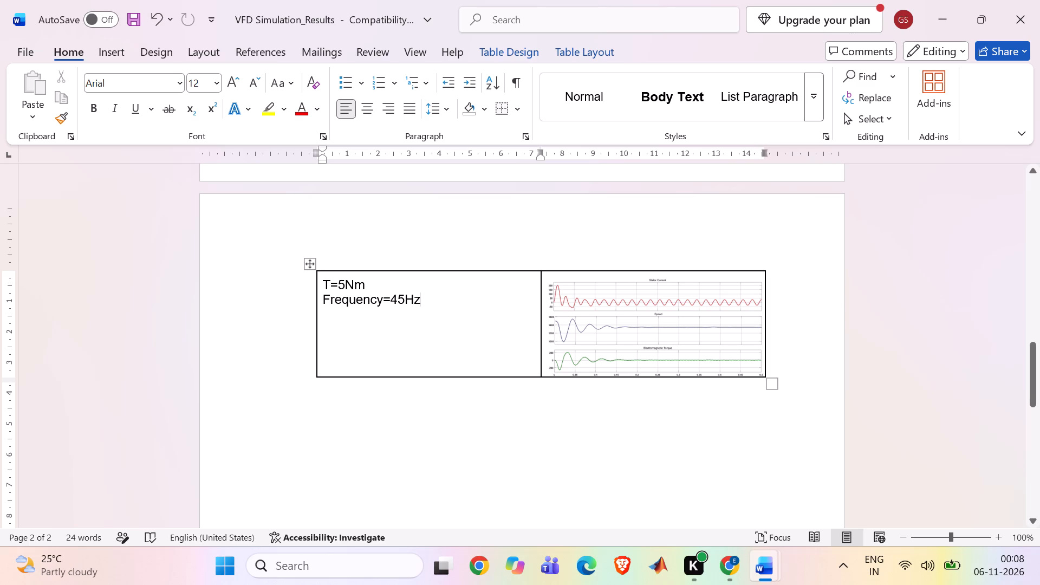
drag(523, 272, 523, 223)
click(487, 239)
Examine the layout of the VFD circuit diagram and the simulation result tables across both pages.
scroll(487, 239, up, 1)
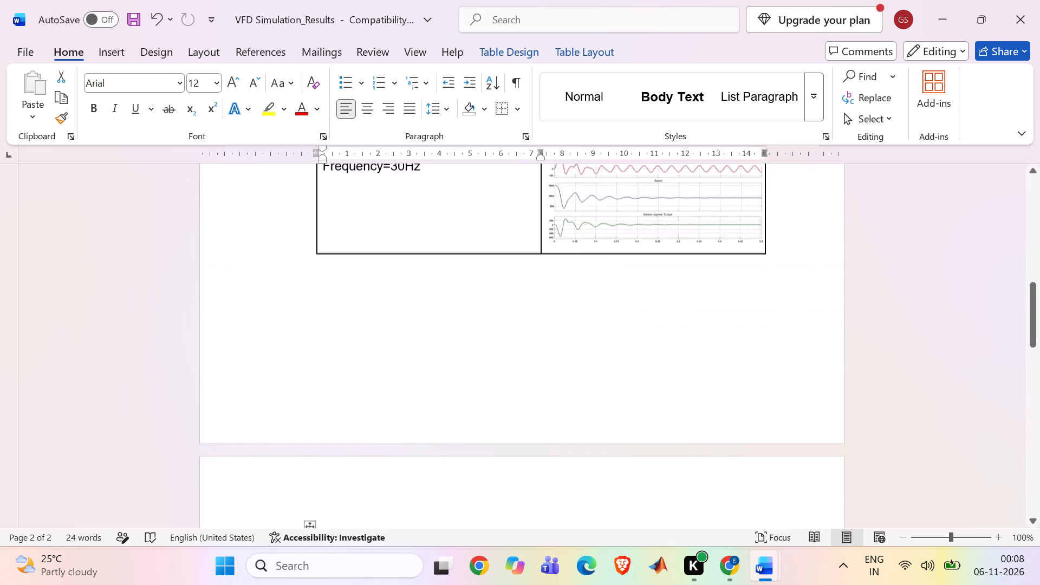
scroll(487, 239, up, 1)
click(479, 270)
scroll(479, 270, up, 3)
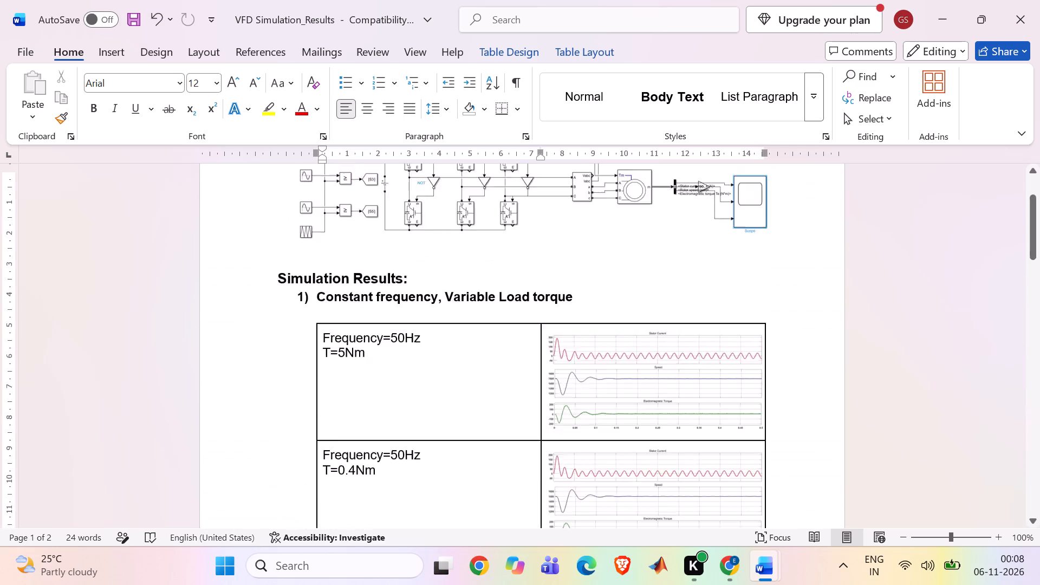
scroll(479, 270, up, 2)
scroll(449, 299, down, 2)
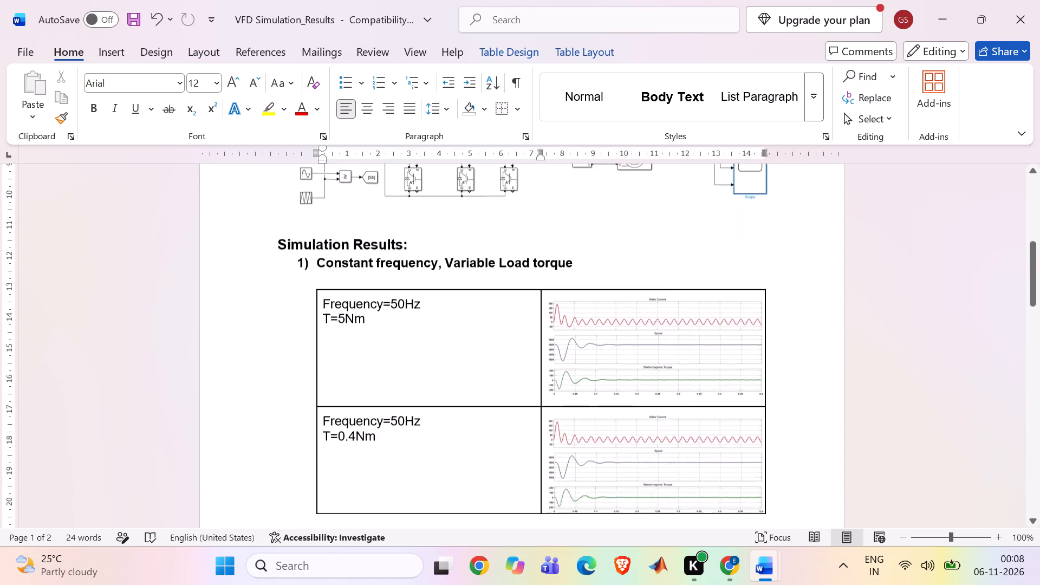
scroll(449, 299, down, 3)
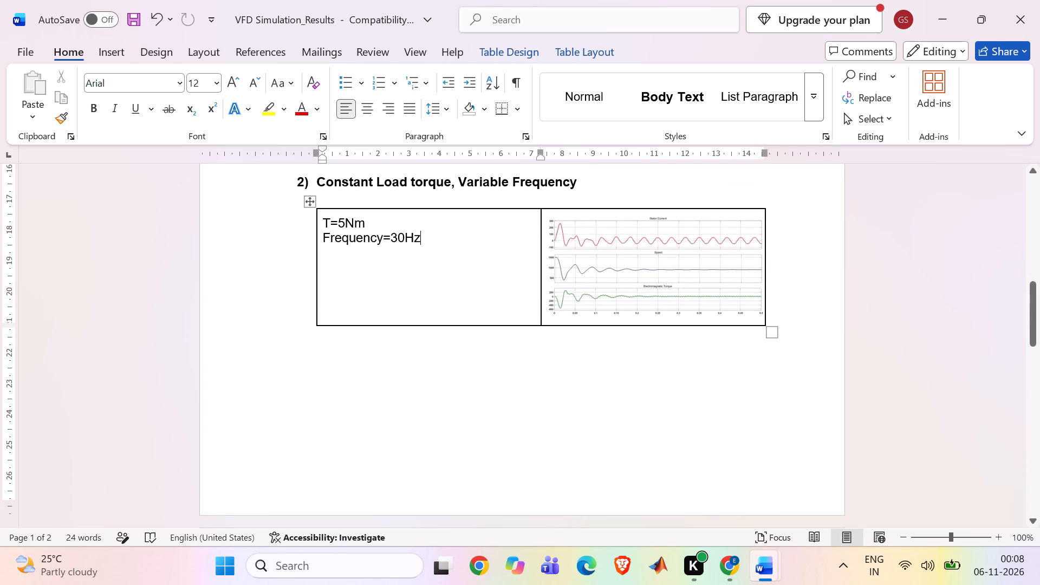
click(463, 356)
scroll(463, 356, down, 2)
click(463, 356)
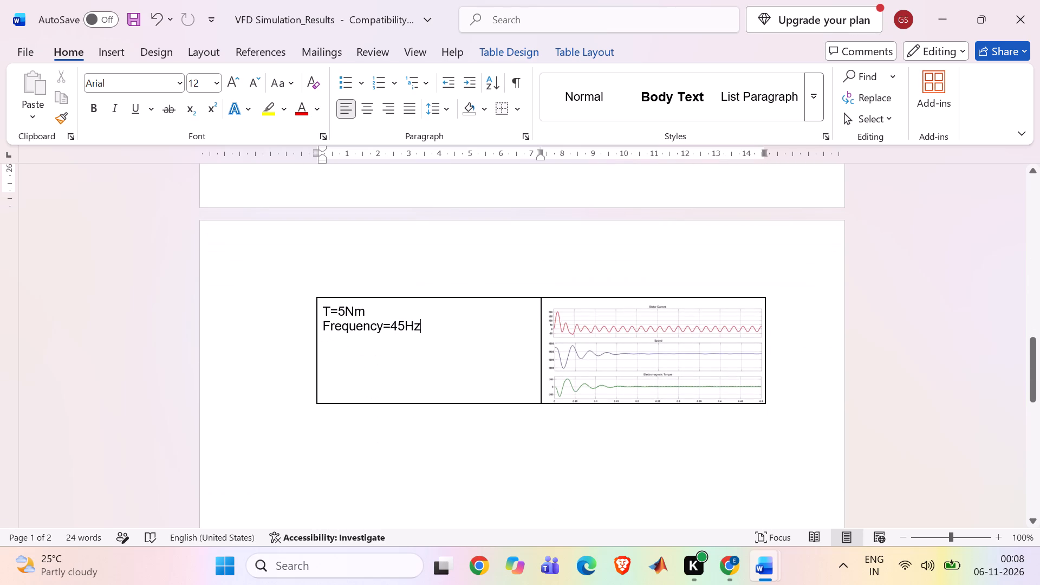
scroll(326, 310, up, 2)
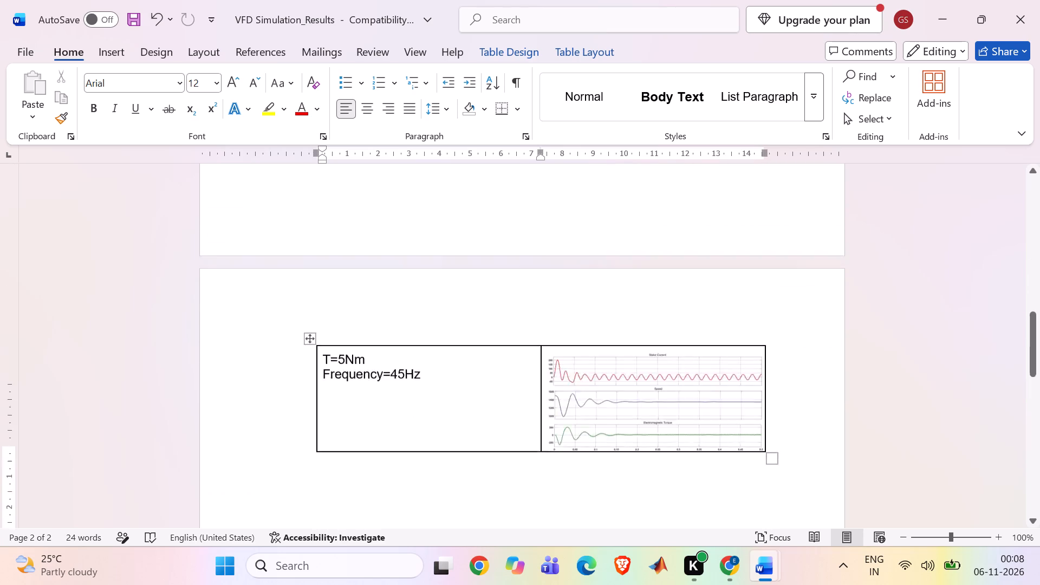
scroll(326, 310, up, 4)
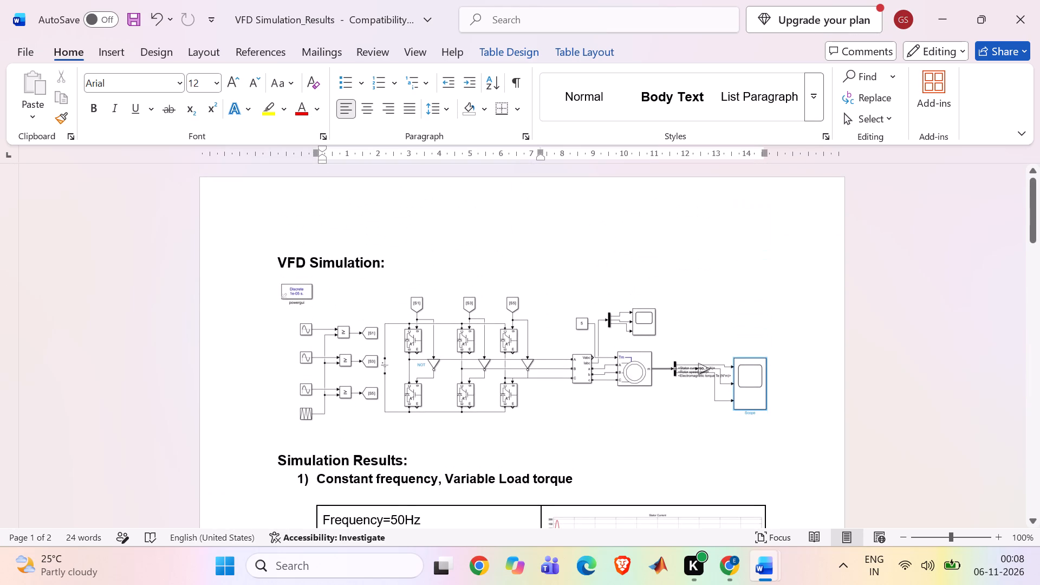
scroll(420, 411, down, 1)
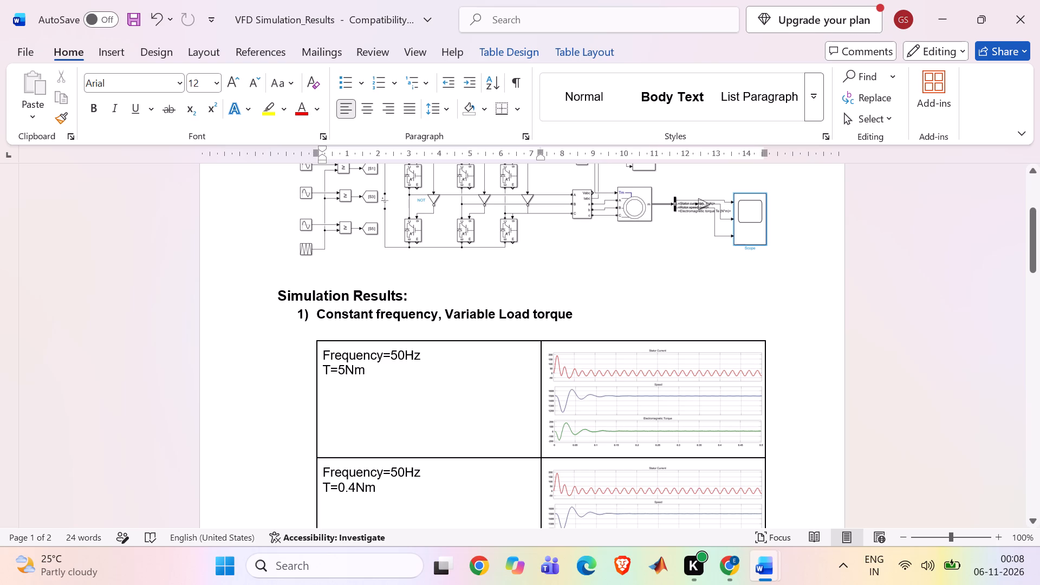
scroll(398, 396, down, 1)
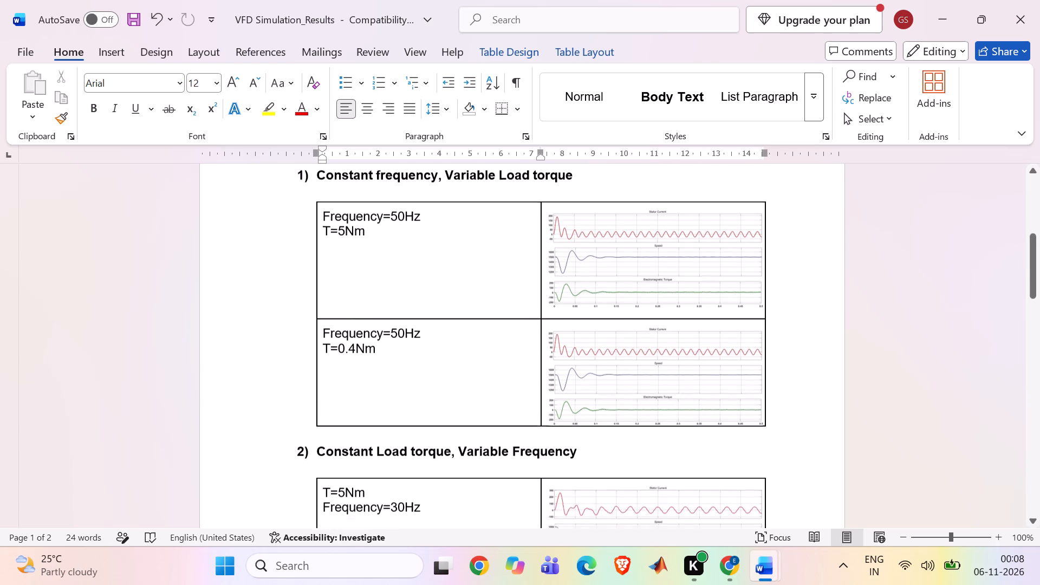
scroll(398, 396, down, 1)
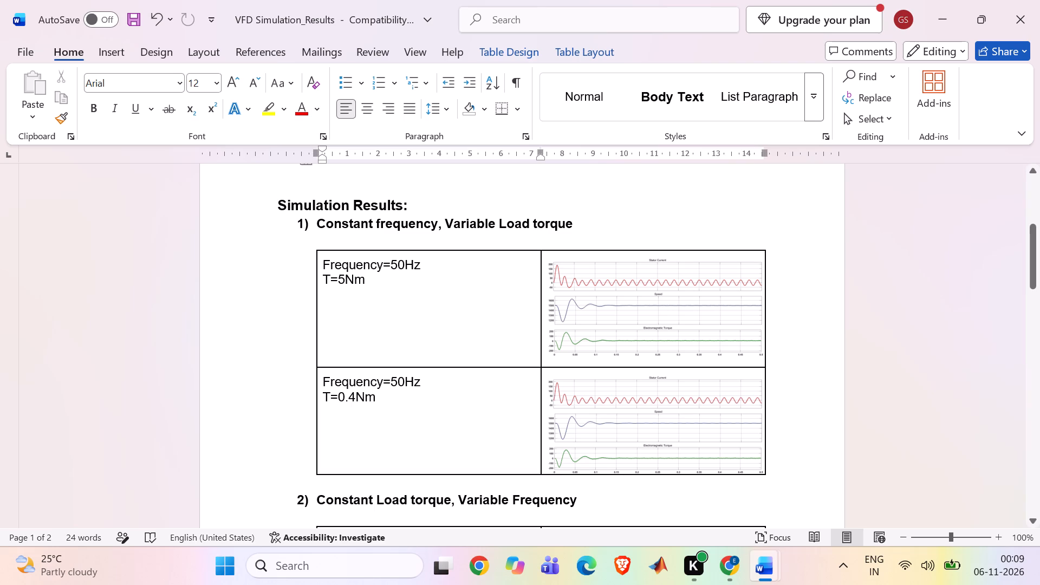
Insert an empty column between the parameter and waveform columns of the Constant frequency, Variable Load torque table.
click(310, 252)
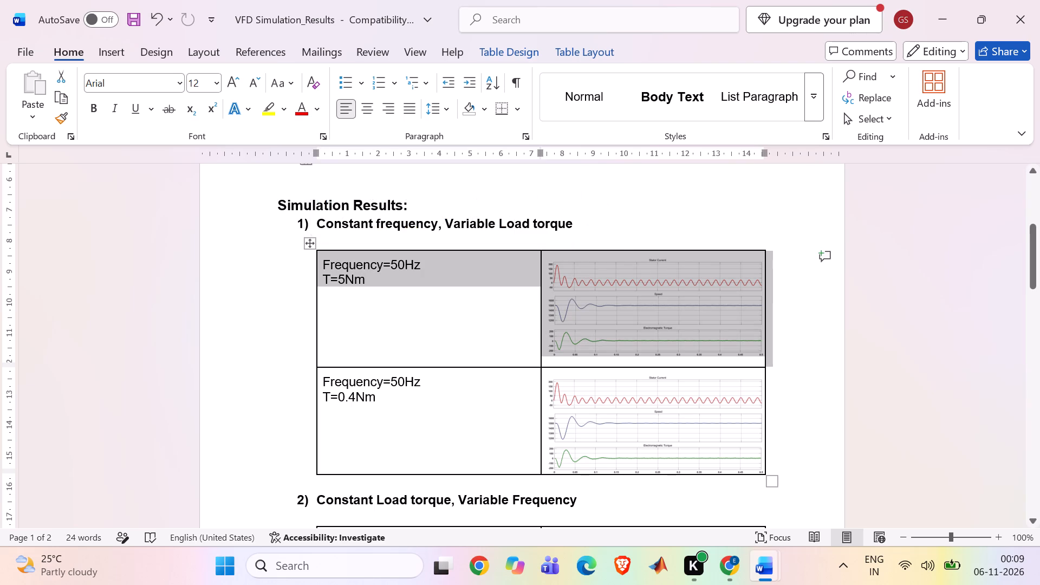
click(697, 220)
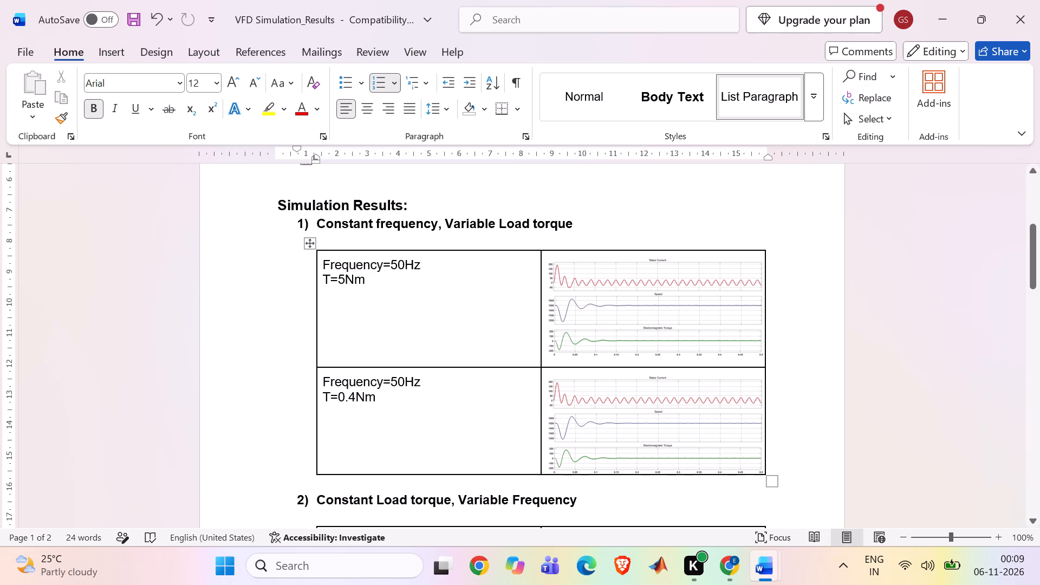
click(542, 243)
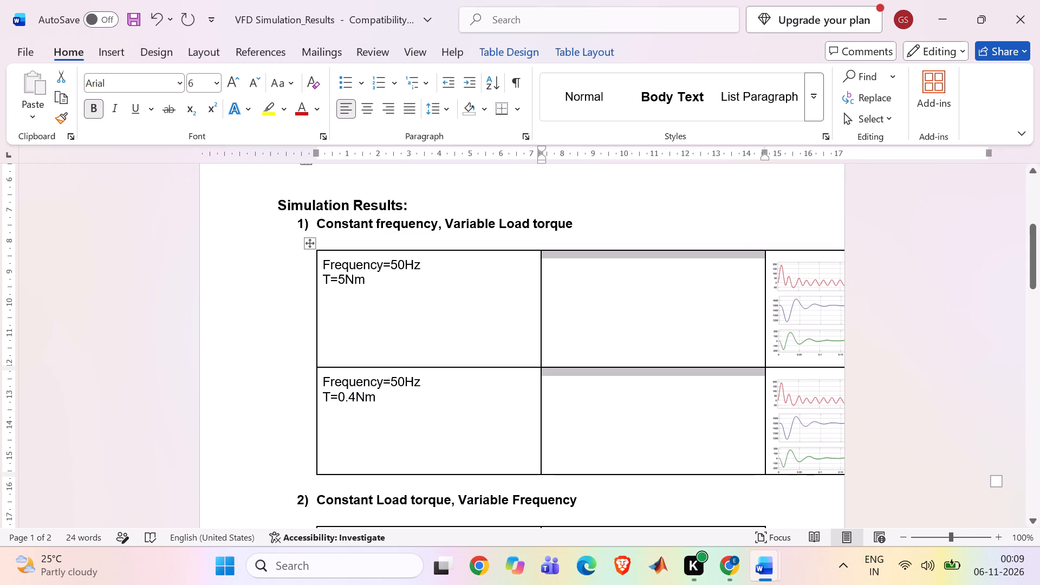
Undo the empty column insertion in the Constant frequency, Variable Load torque table.
key(ctrl+z)
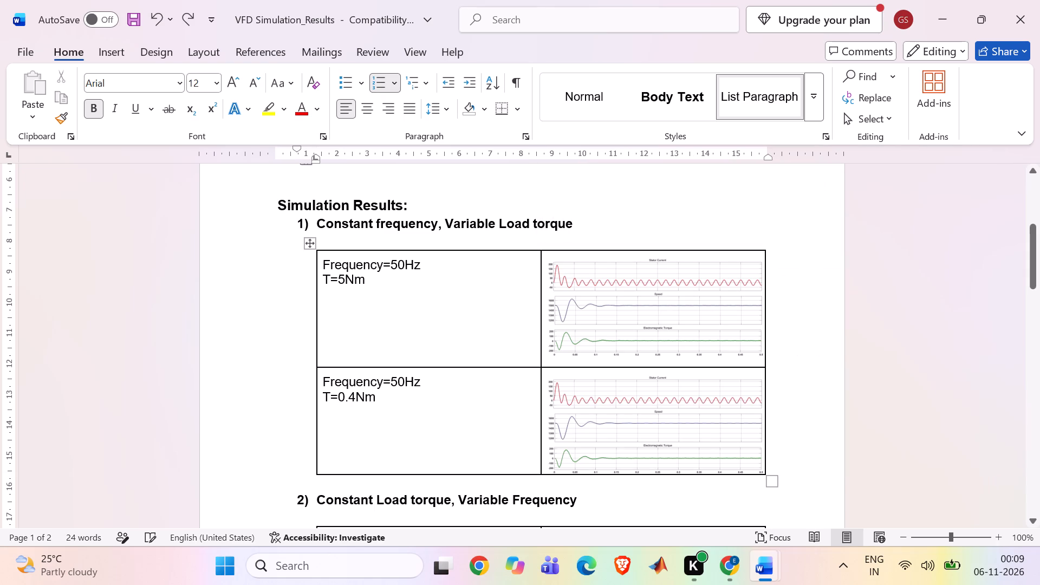
click(307, 245)
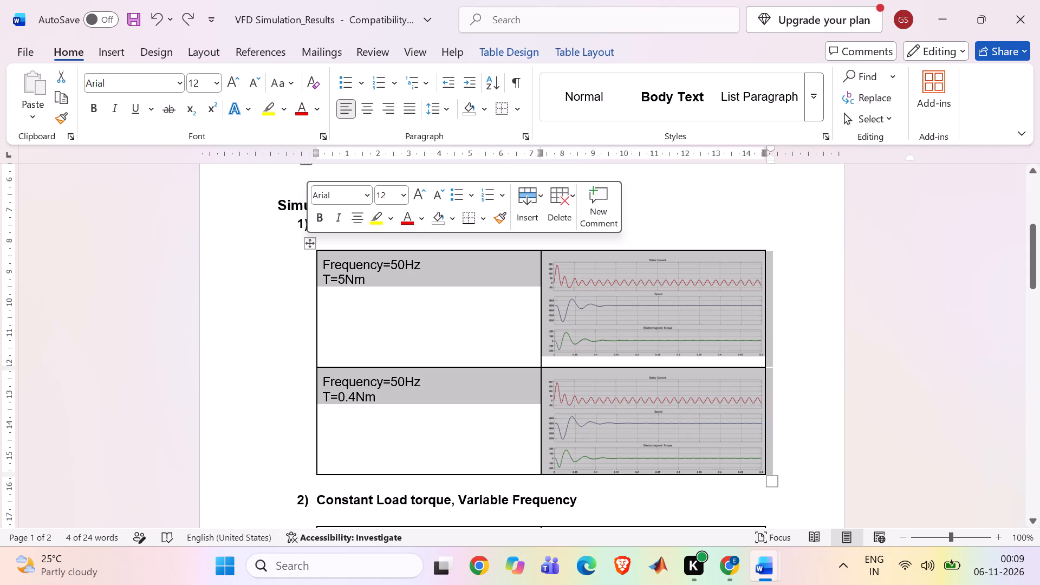
click(285, 303)
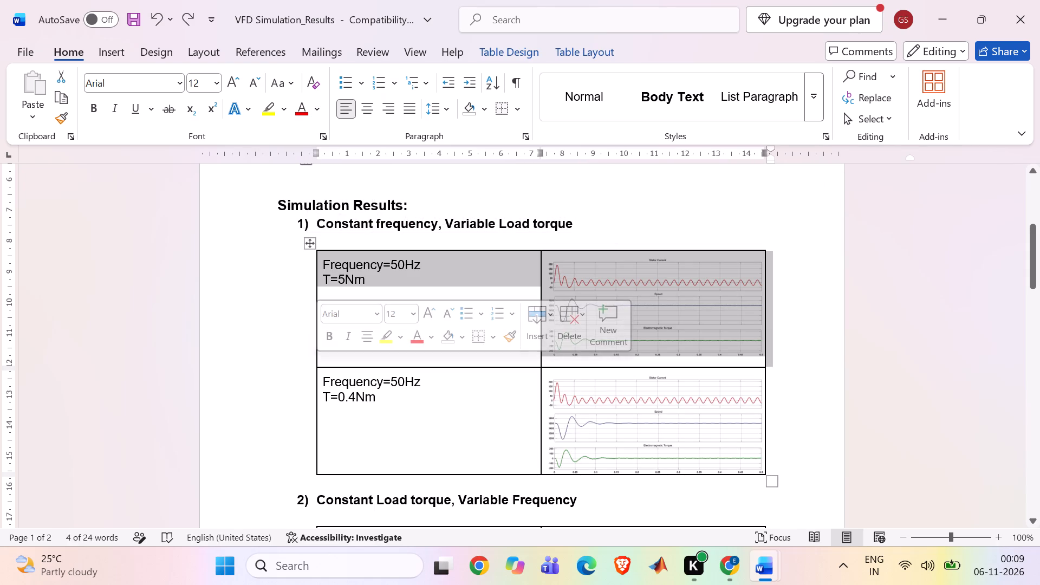
click(499, 242)
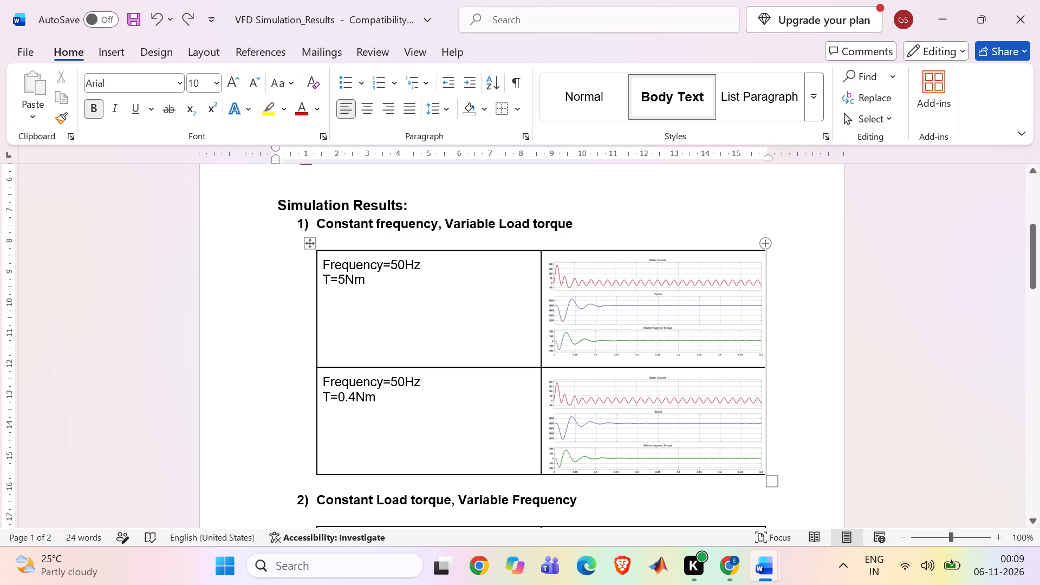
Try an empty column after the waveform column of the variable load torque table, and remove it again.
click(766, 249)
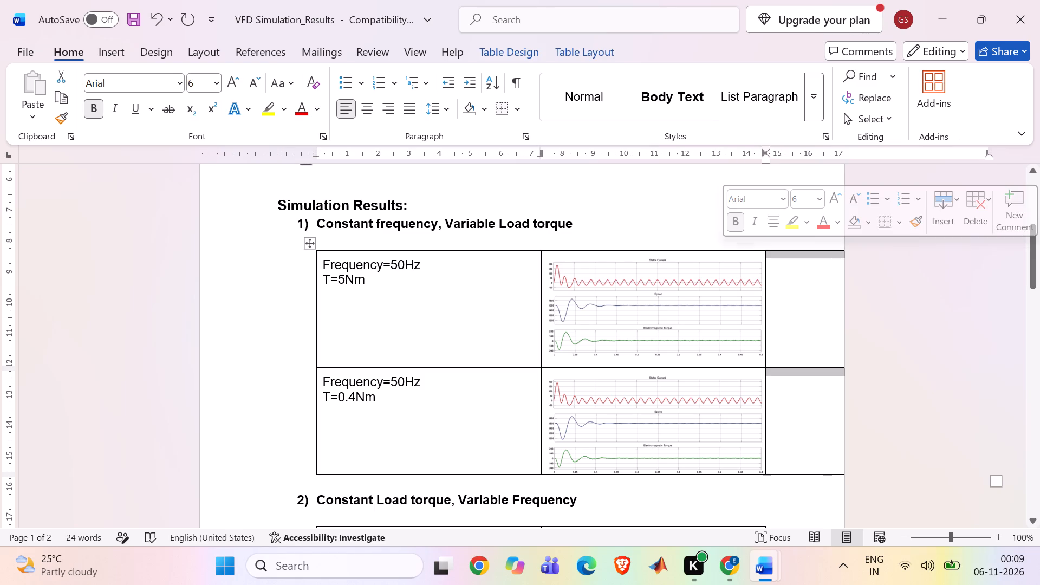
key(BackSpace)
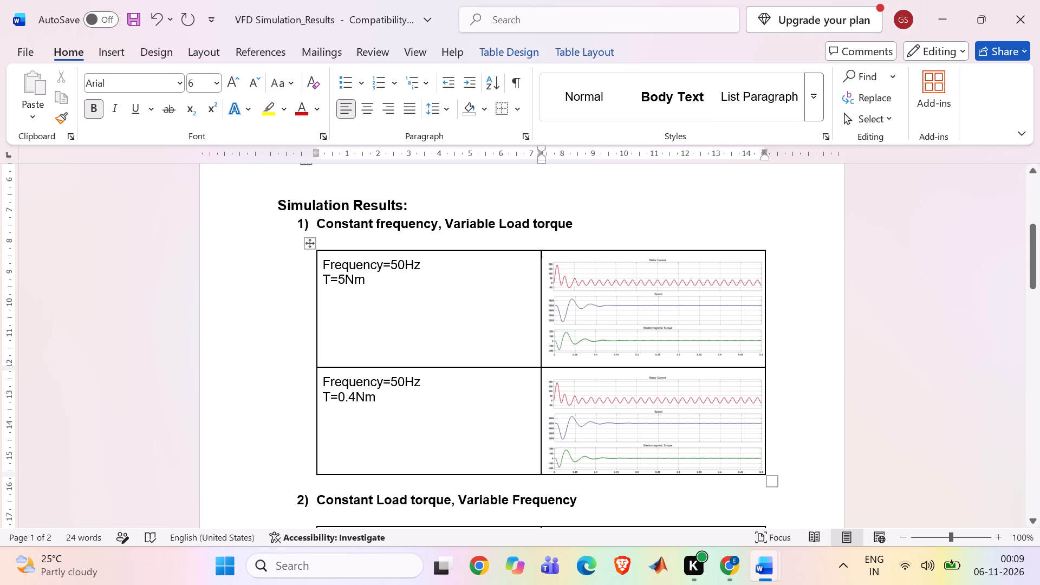
View the Table Properties of the variable load torque table, leaving its settings as they are.
click(519, 263)
right_click(519, 263)
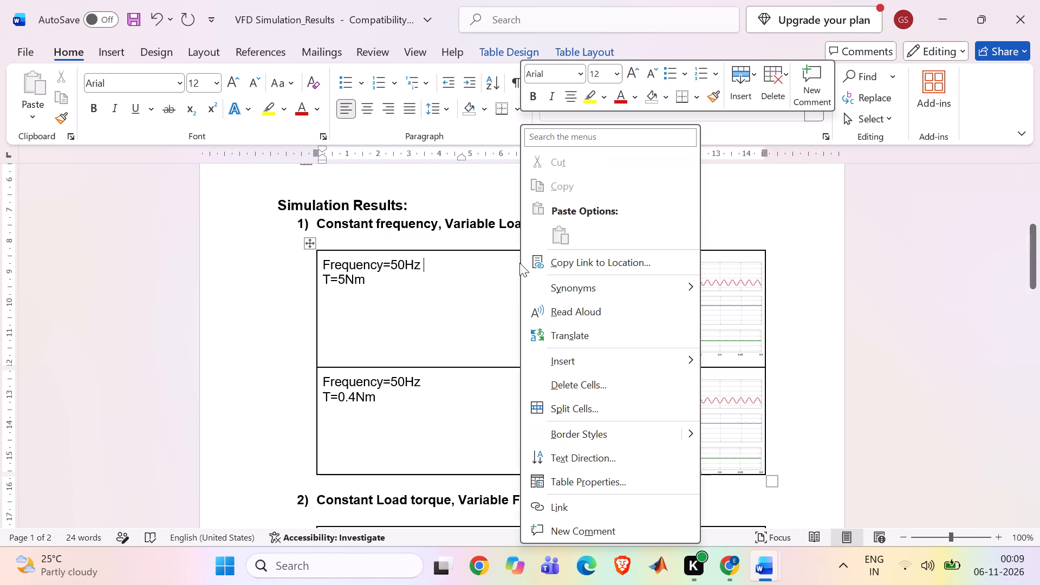
click(610, 477)
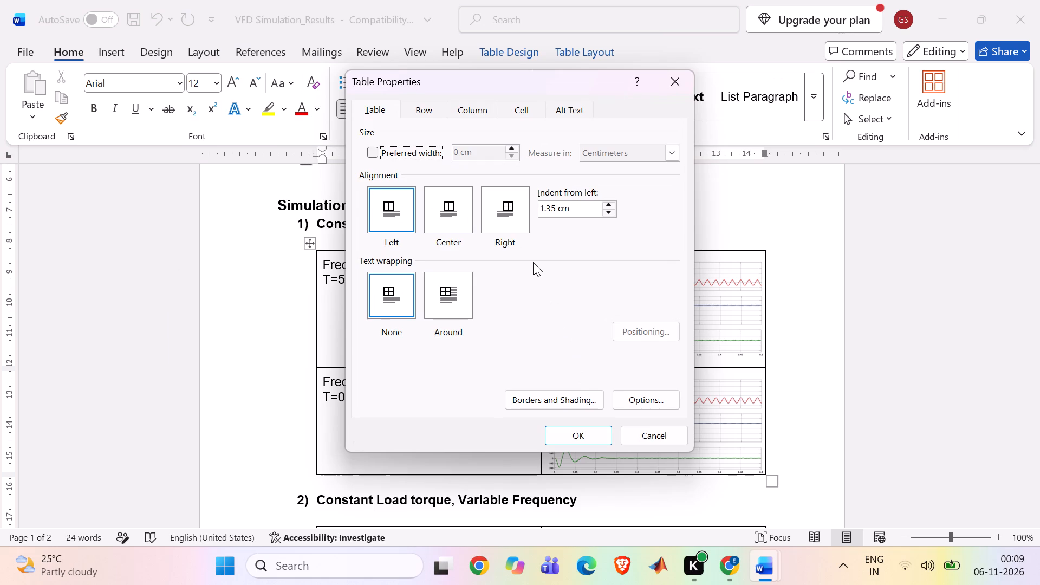
click(671, 85)
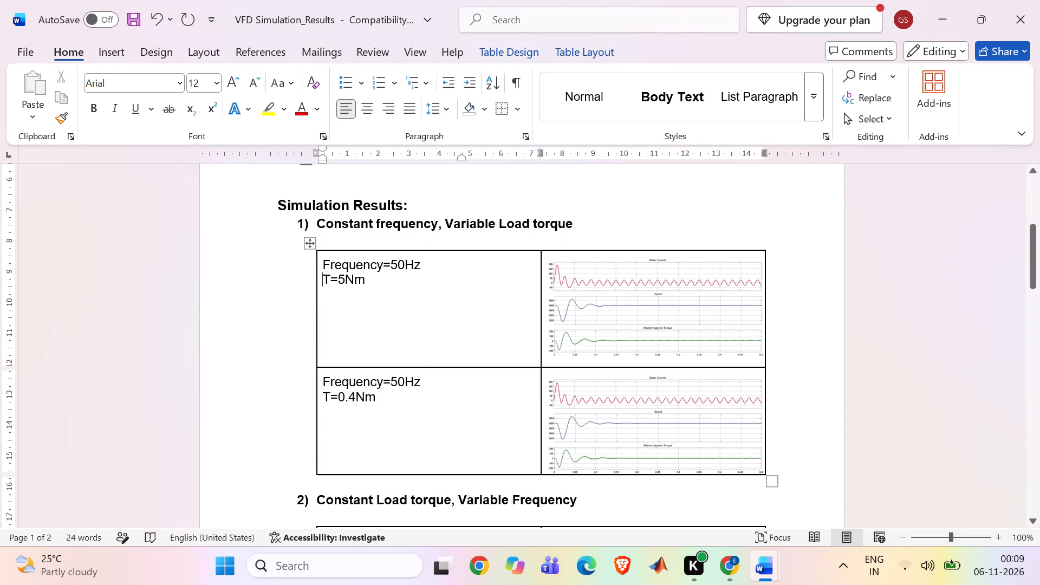
Narrow the parameter column of the variable load torque table to about 5 cm.
scroll(427, 292, up, 1)
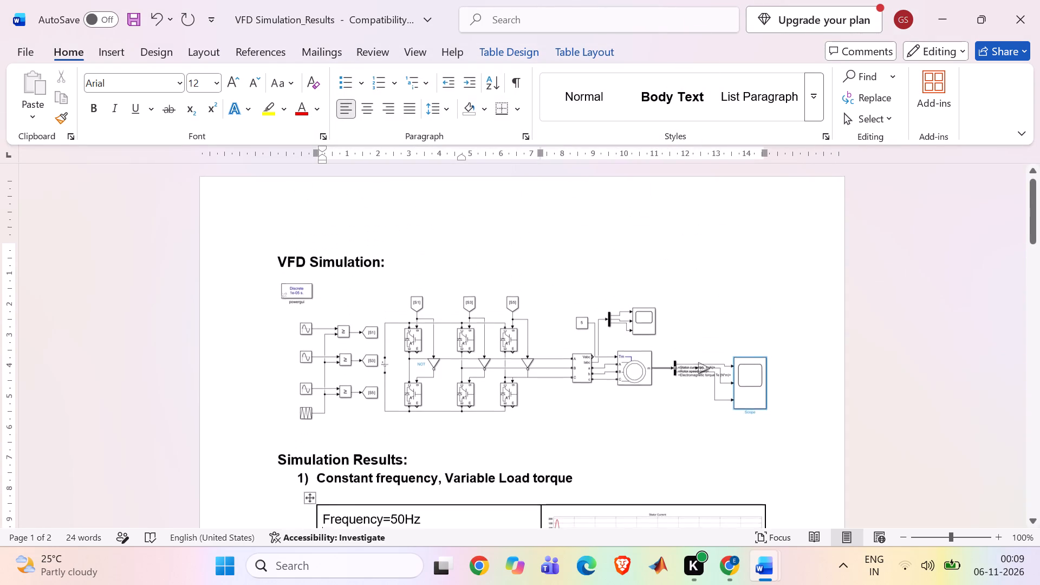
scroll(427, 292, up, 1)
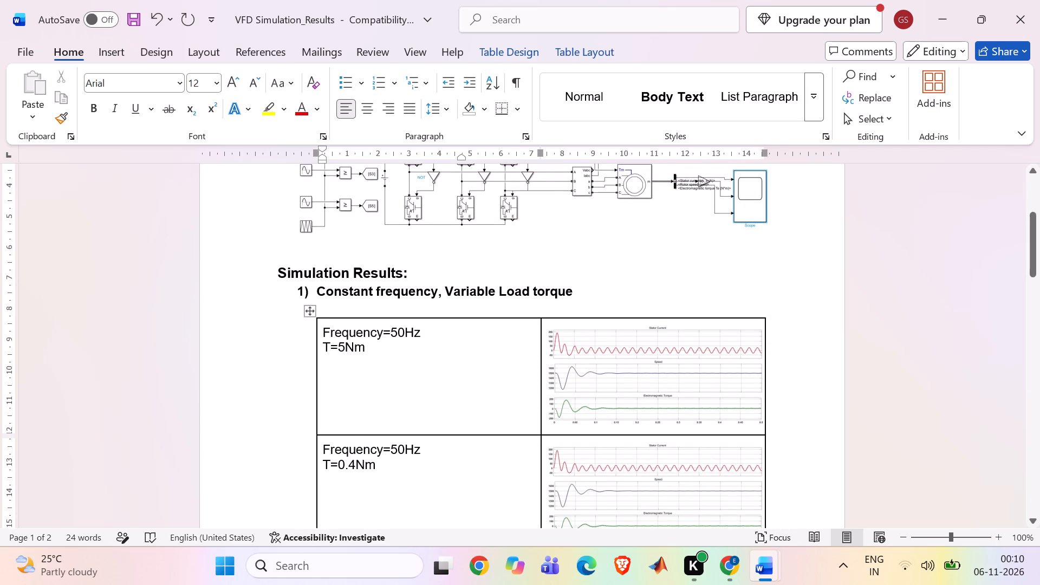
click(609, 383)
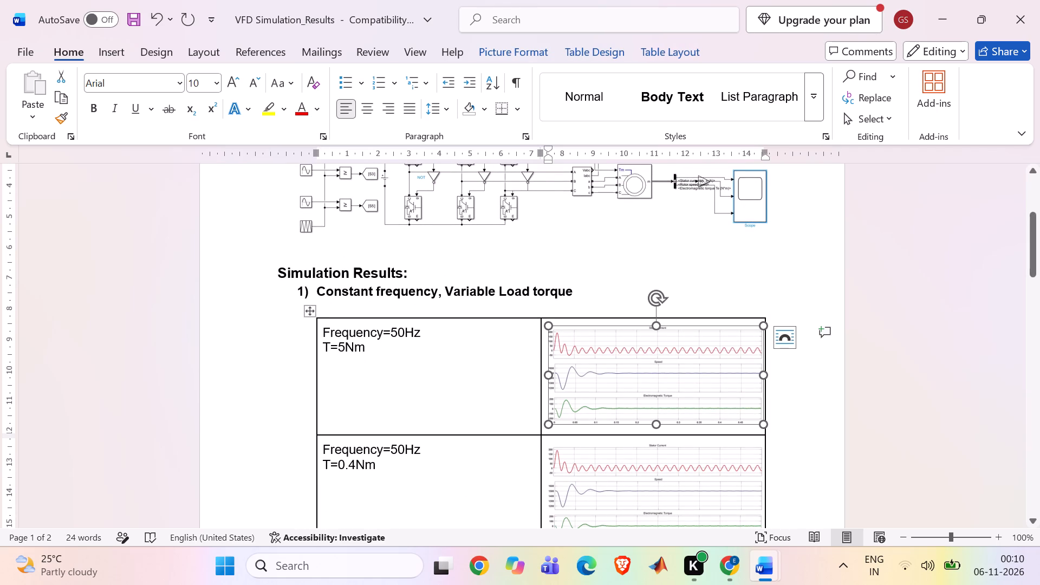
click(445, 338)
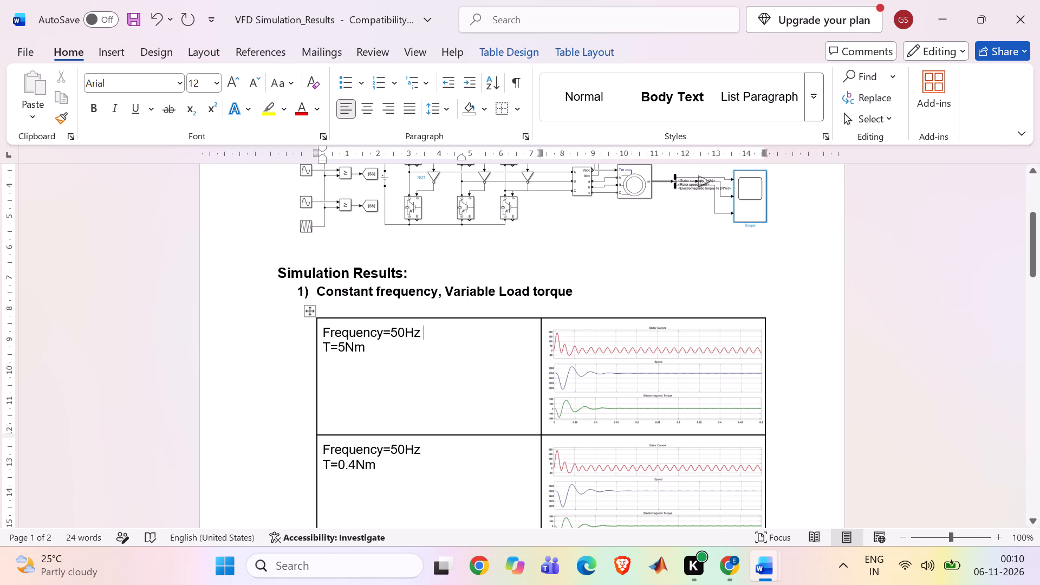
drag(540, 386, 418, 378)
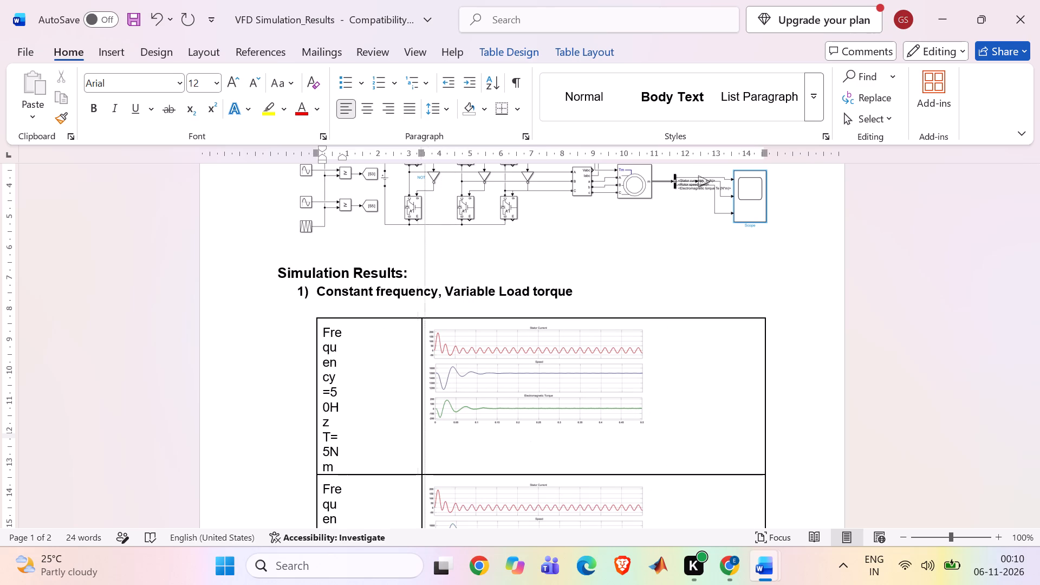
drag(418, 378, 466, 363)
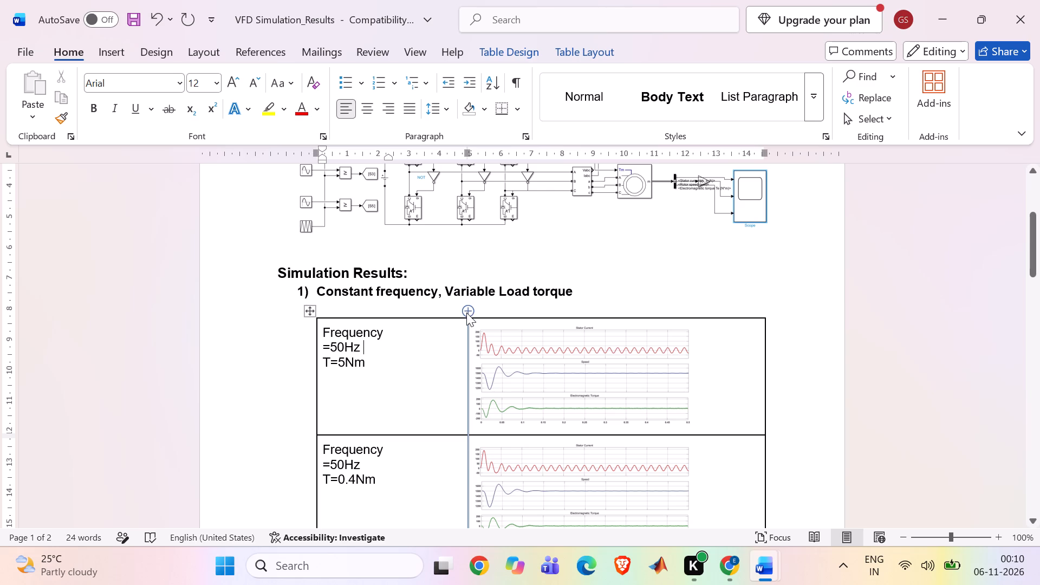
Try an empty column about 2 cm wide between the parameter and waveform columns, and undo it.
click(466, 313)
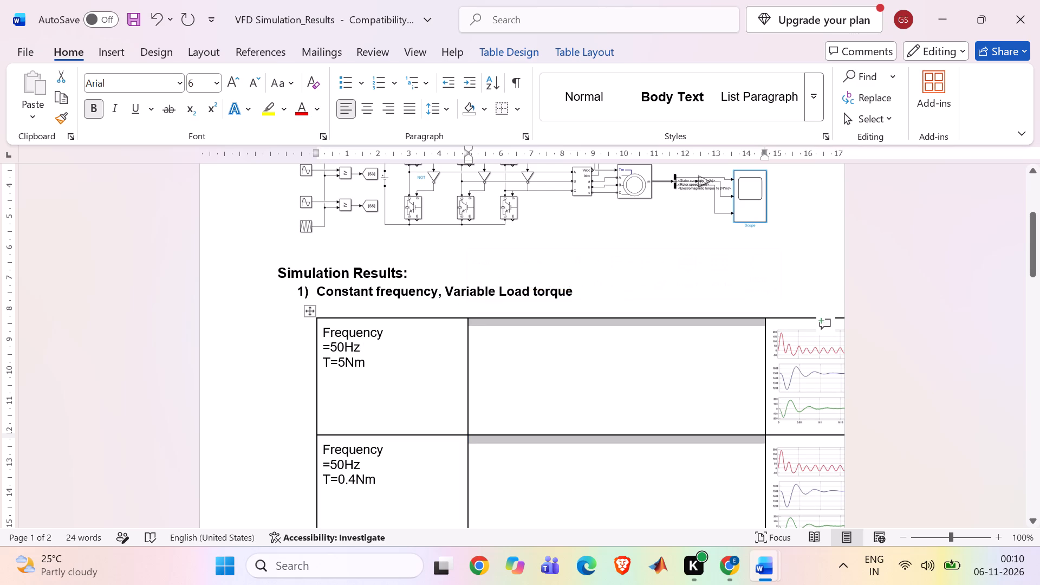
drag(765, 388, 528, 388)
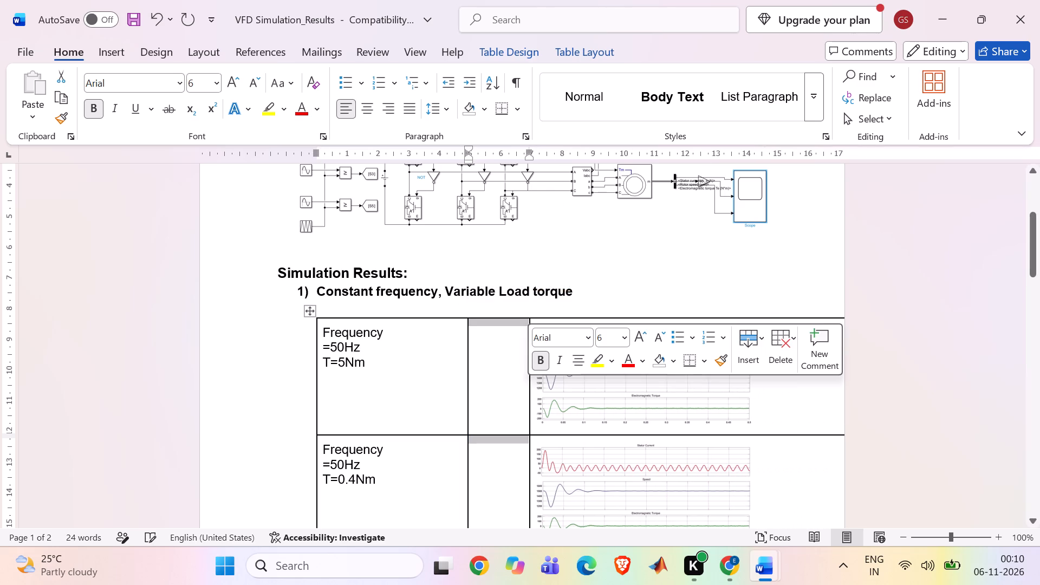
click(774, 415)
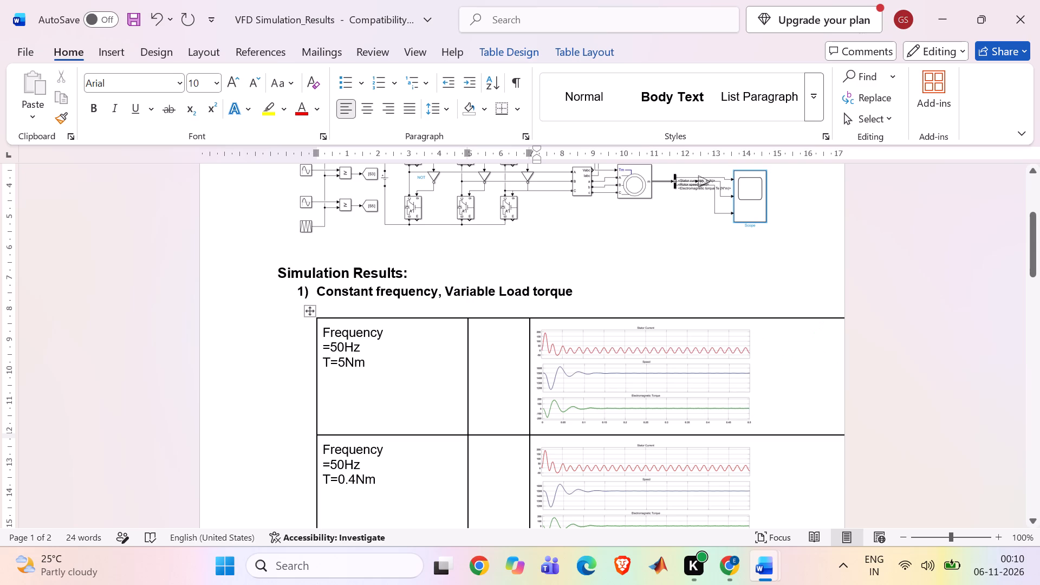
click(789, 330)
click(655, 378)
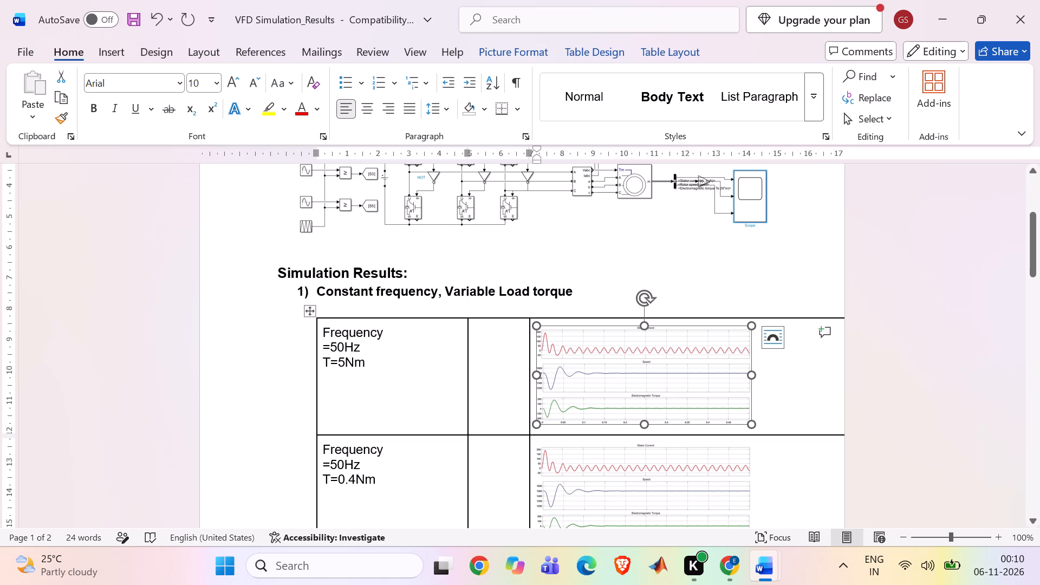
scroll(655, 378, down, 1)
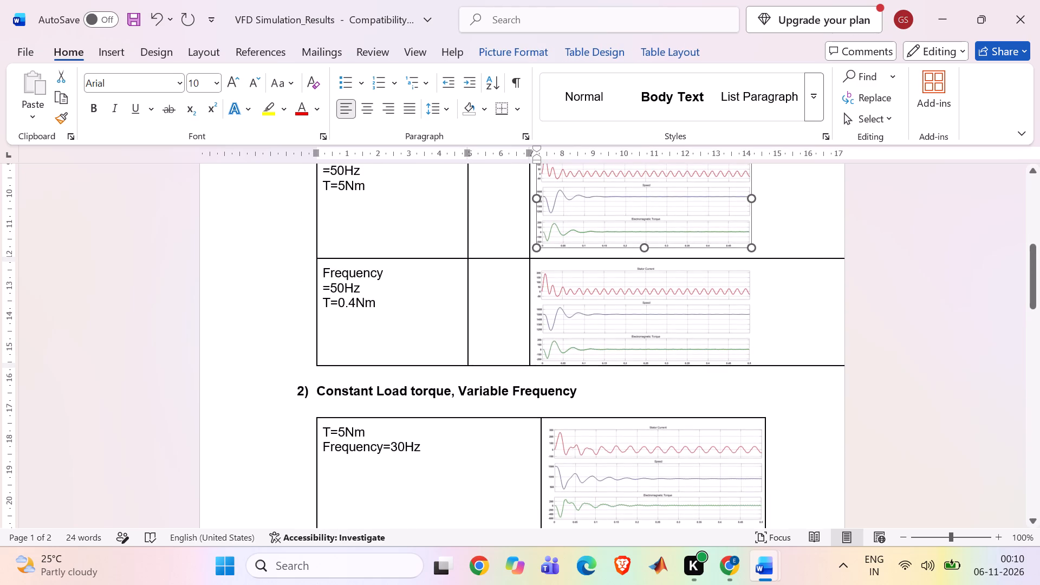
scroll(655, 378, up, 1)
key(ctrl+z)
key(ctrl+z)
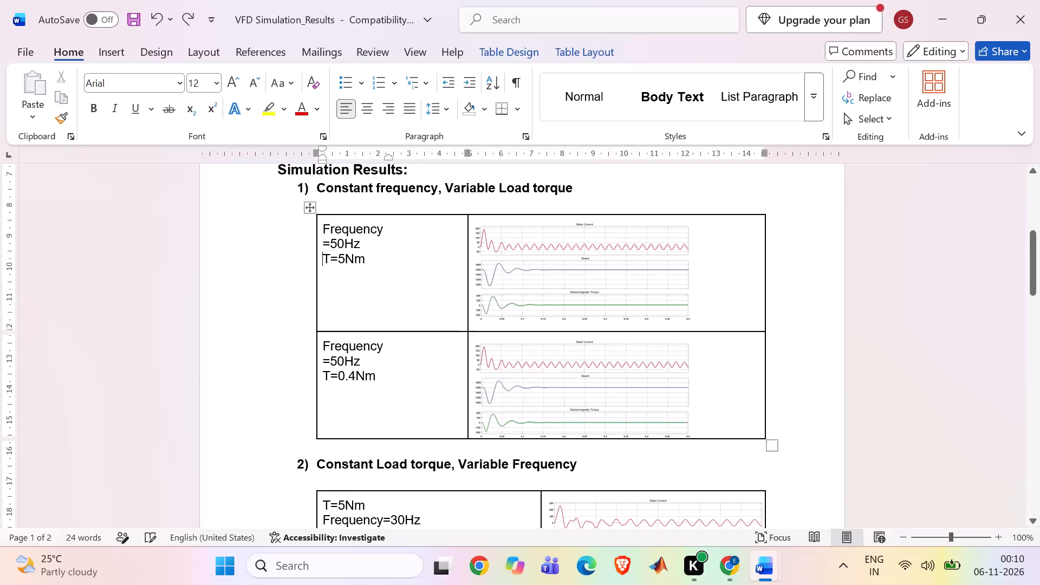
Narrow the waveform column of the variable load torque table to about 8 cm by moving the table's outer border inward.
scroll(655, 378, up, 1)
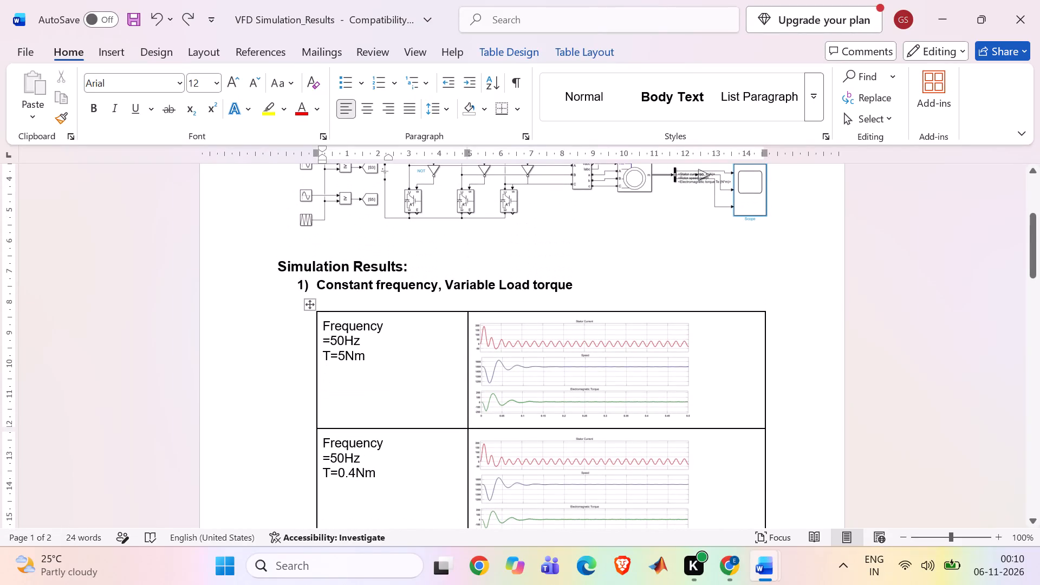
click(776, 328)
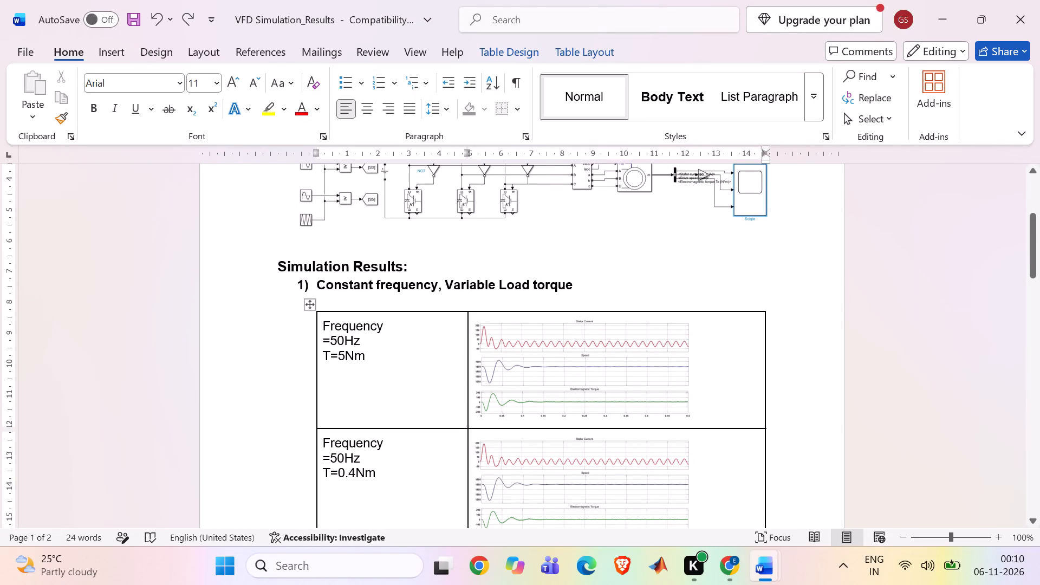
drag(765, 315, 717, 316)
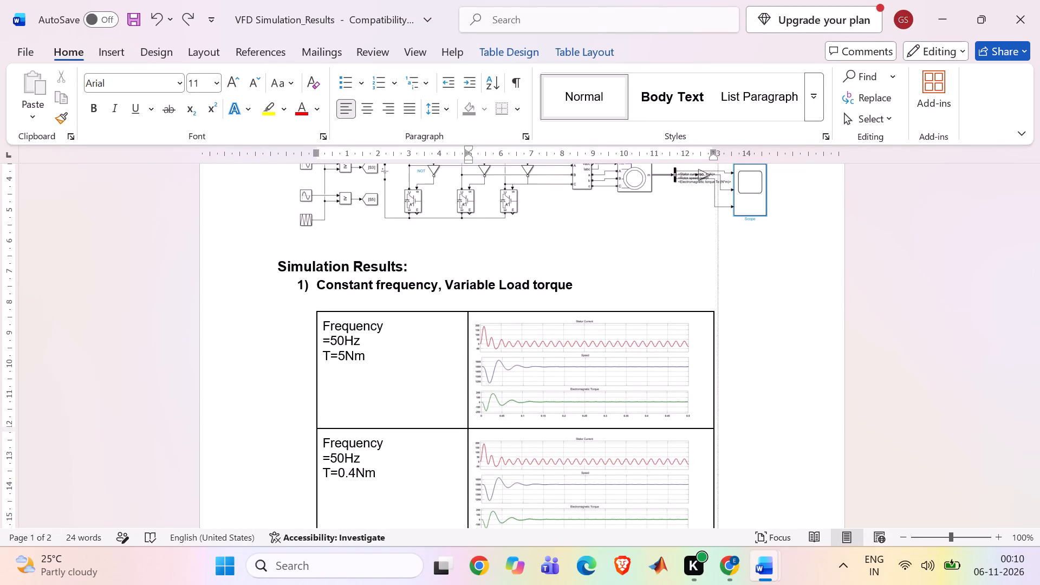
drag(717, 316, 715, 317)
click(742, 317)
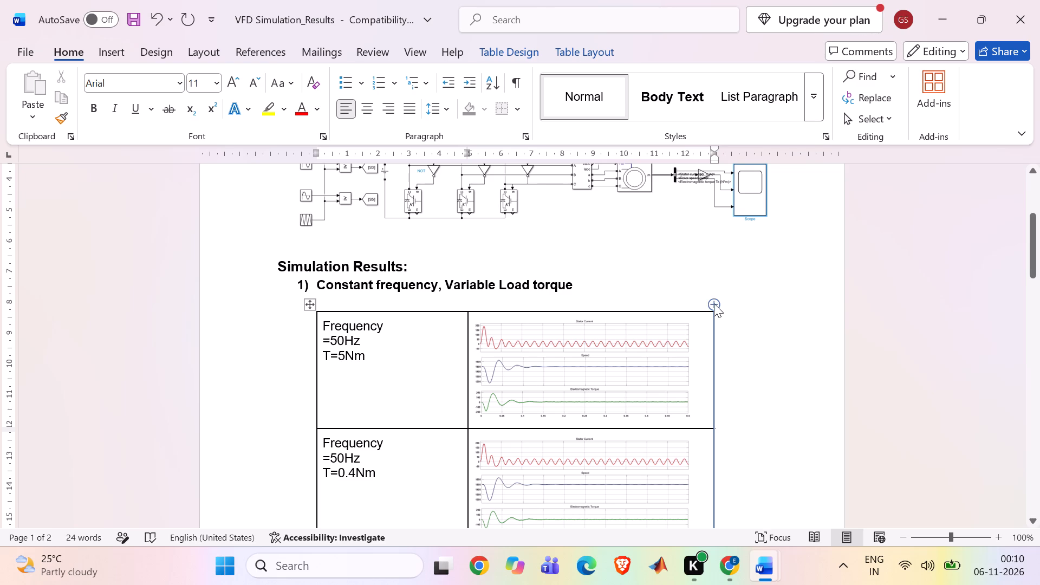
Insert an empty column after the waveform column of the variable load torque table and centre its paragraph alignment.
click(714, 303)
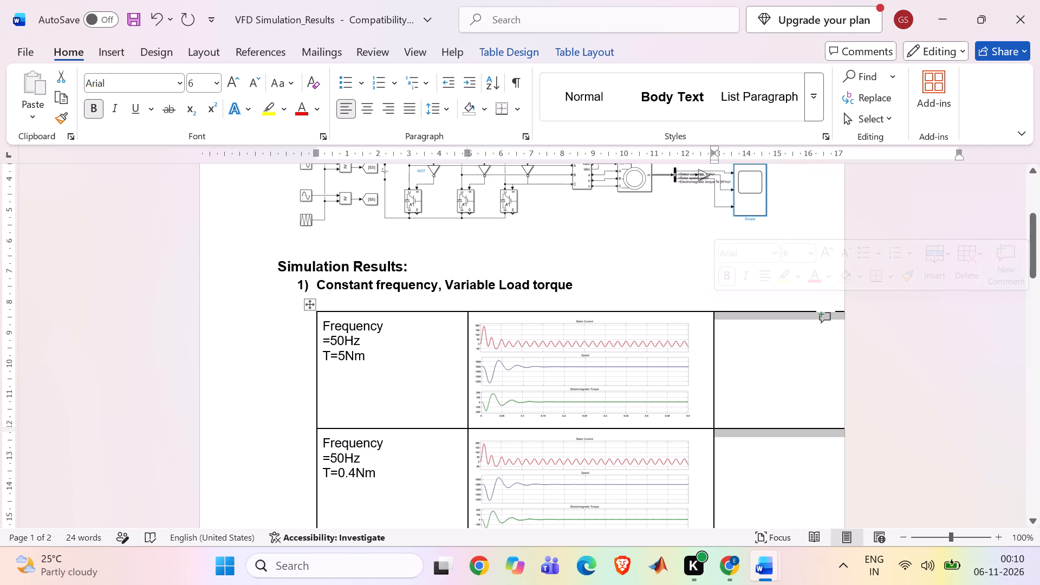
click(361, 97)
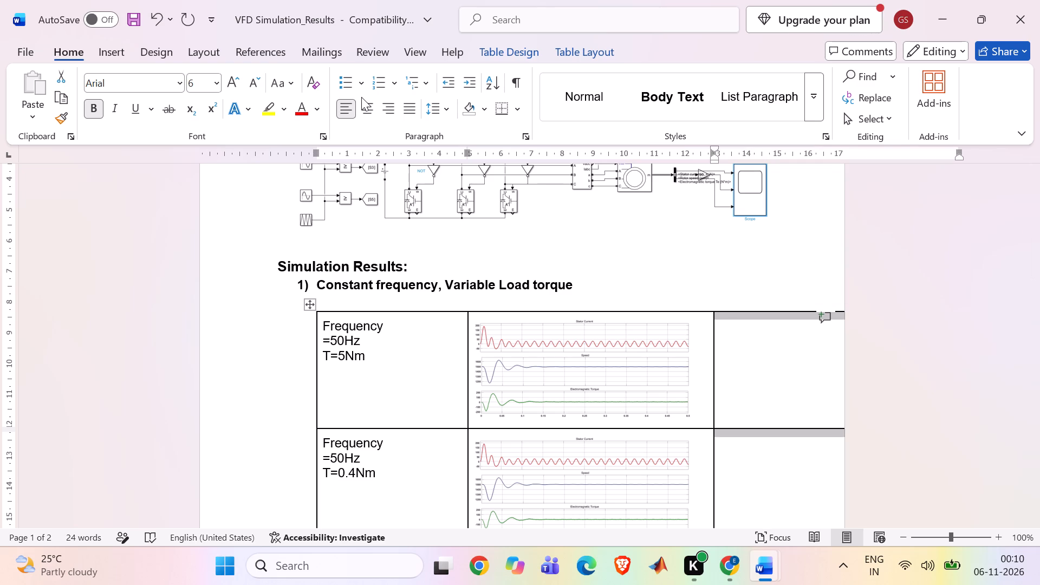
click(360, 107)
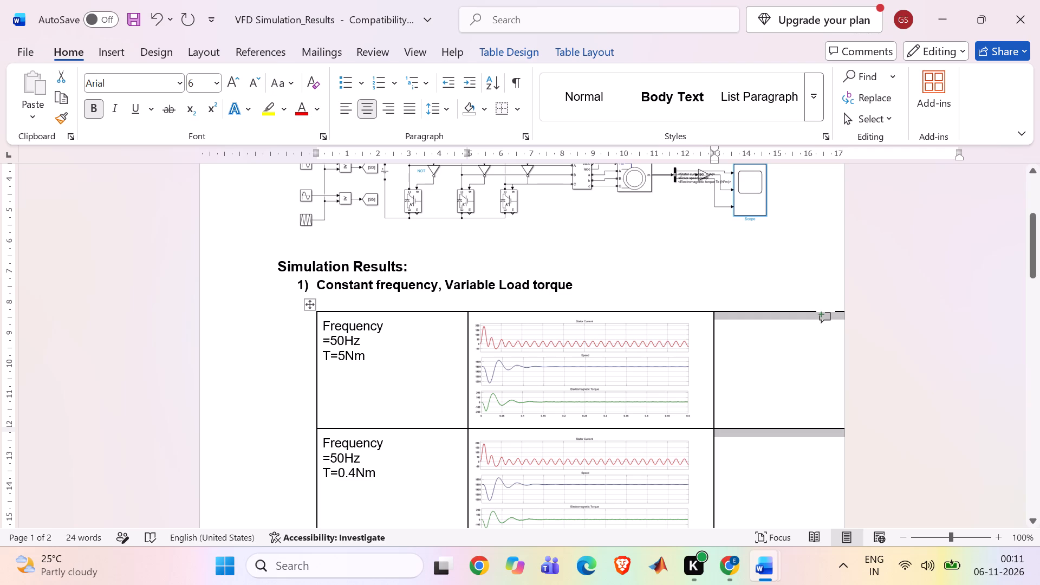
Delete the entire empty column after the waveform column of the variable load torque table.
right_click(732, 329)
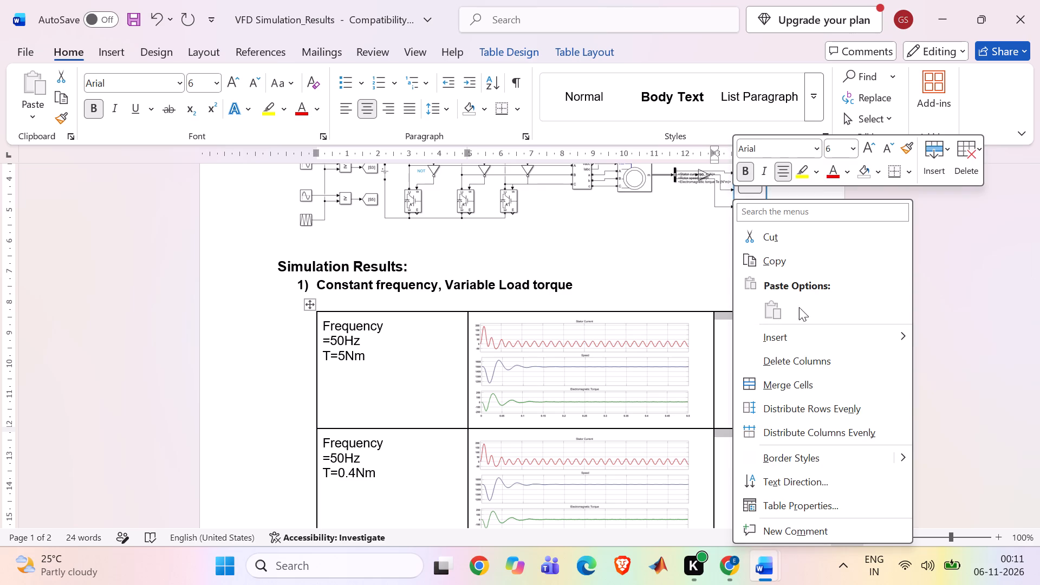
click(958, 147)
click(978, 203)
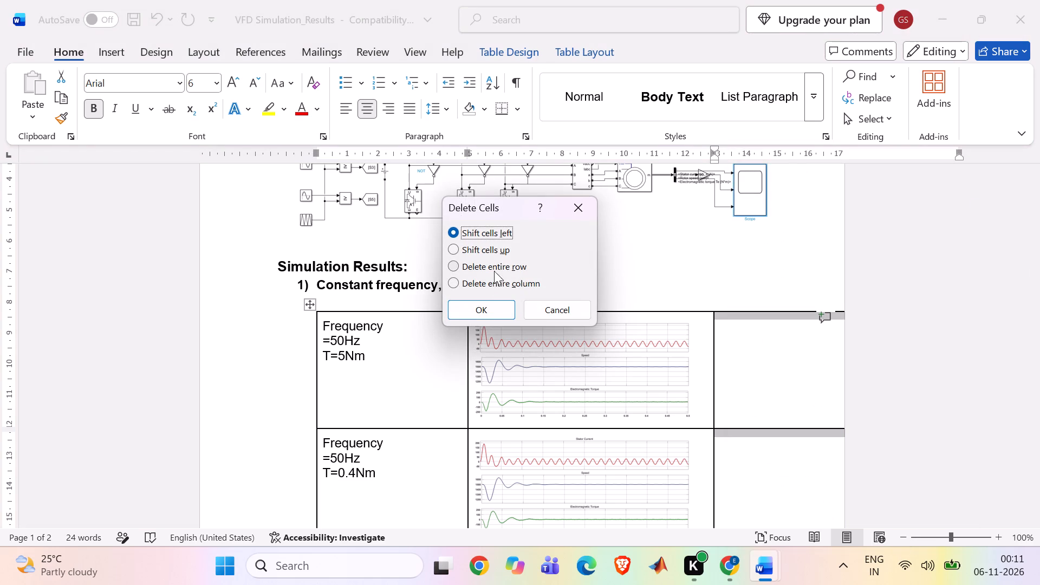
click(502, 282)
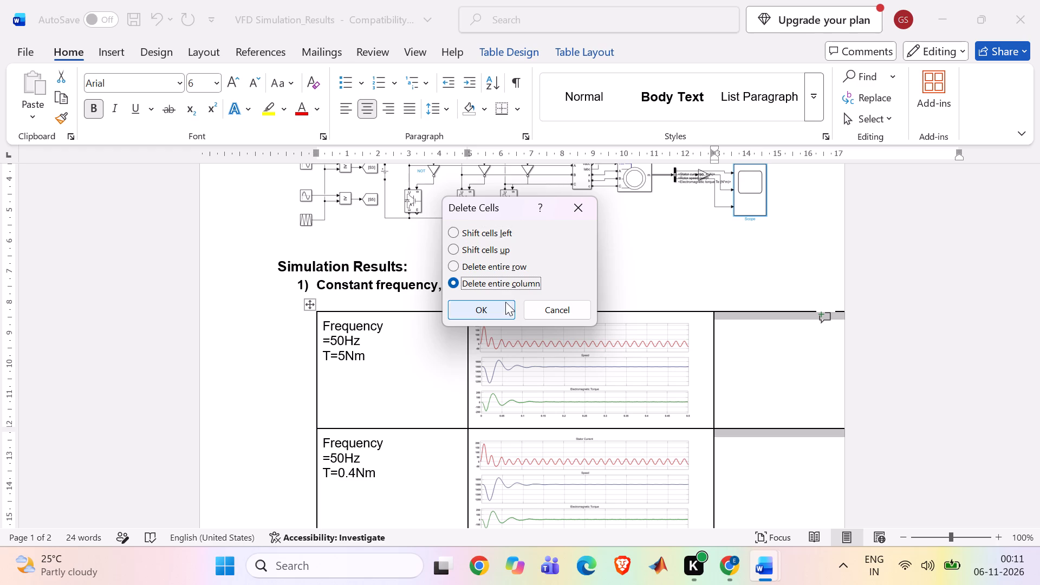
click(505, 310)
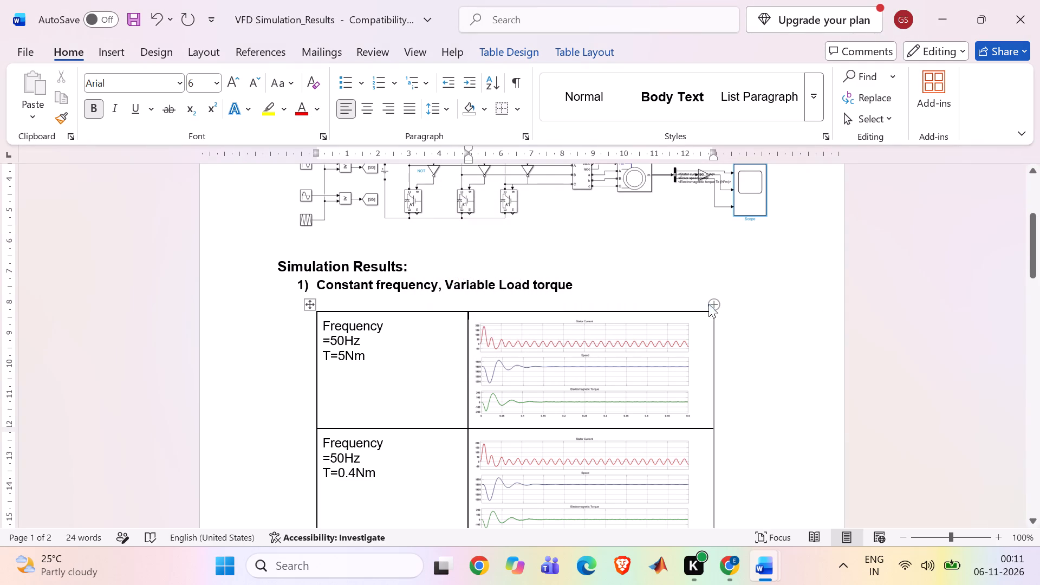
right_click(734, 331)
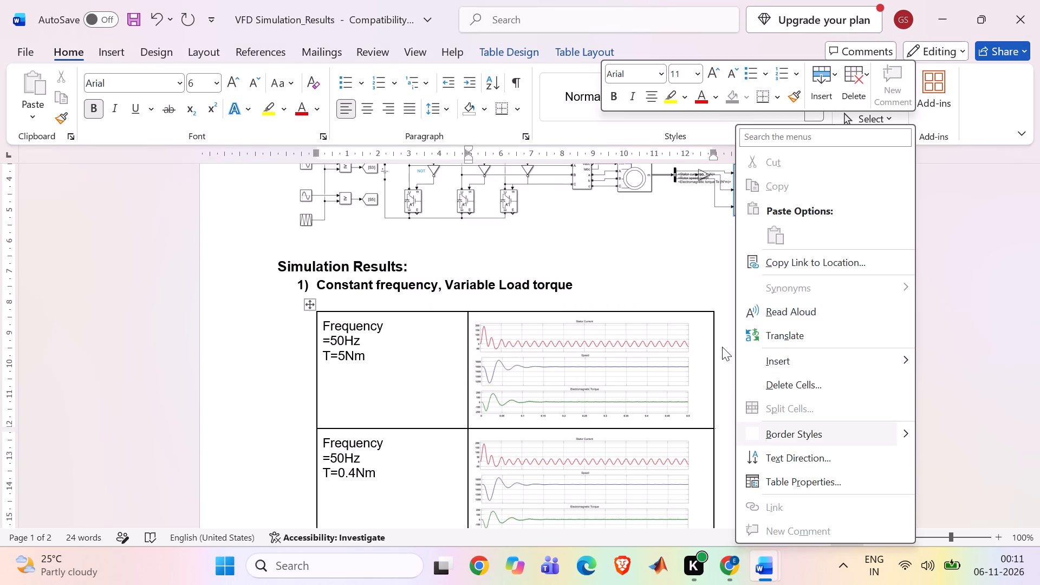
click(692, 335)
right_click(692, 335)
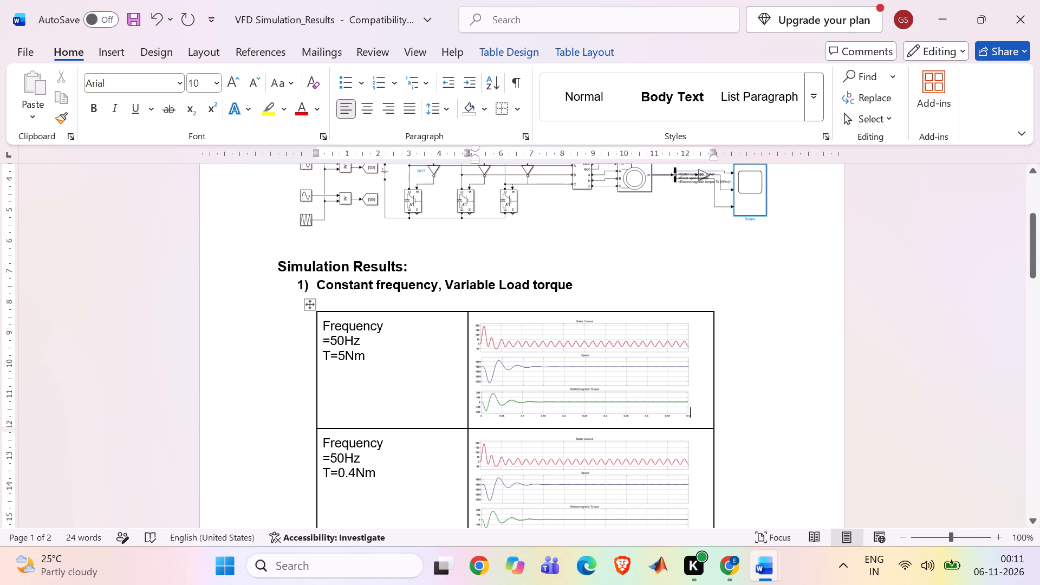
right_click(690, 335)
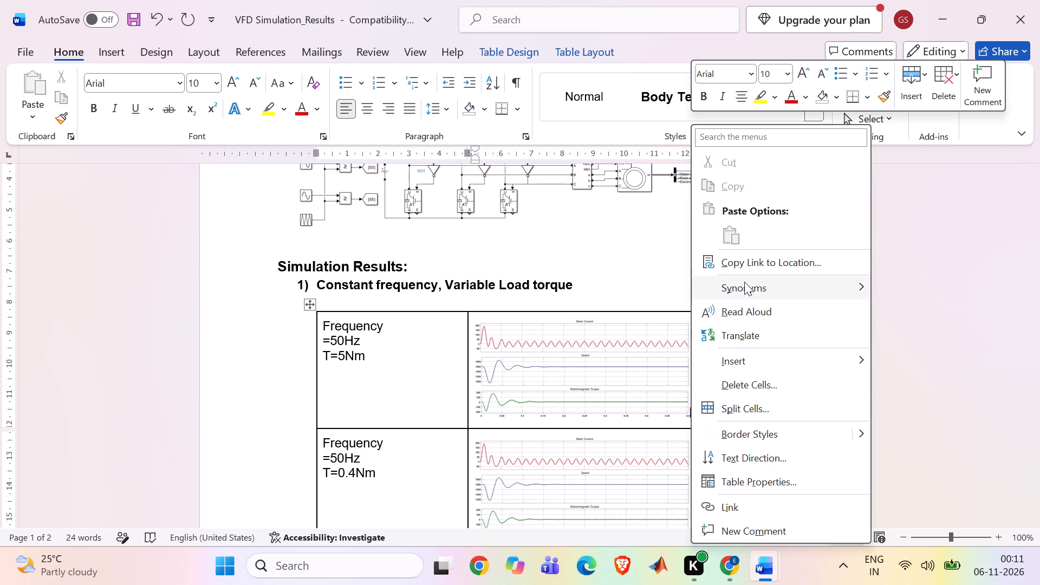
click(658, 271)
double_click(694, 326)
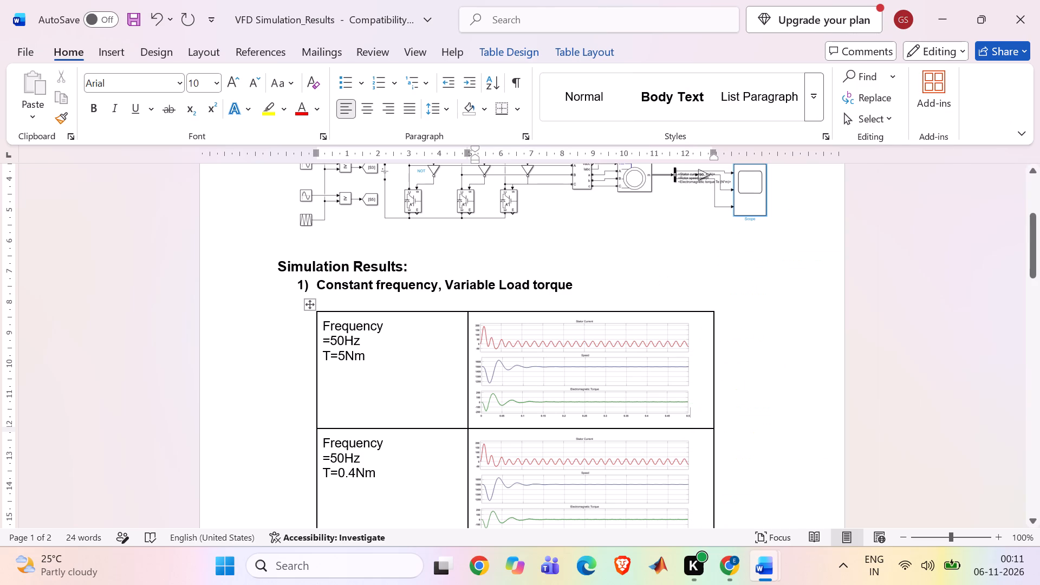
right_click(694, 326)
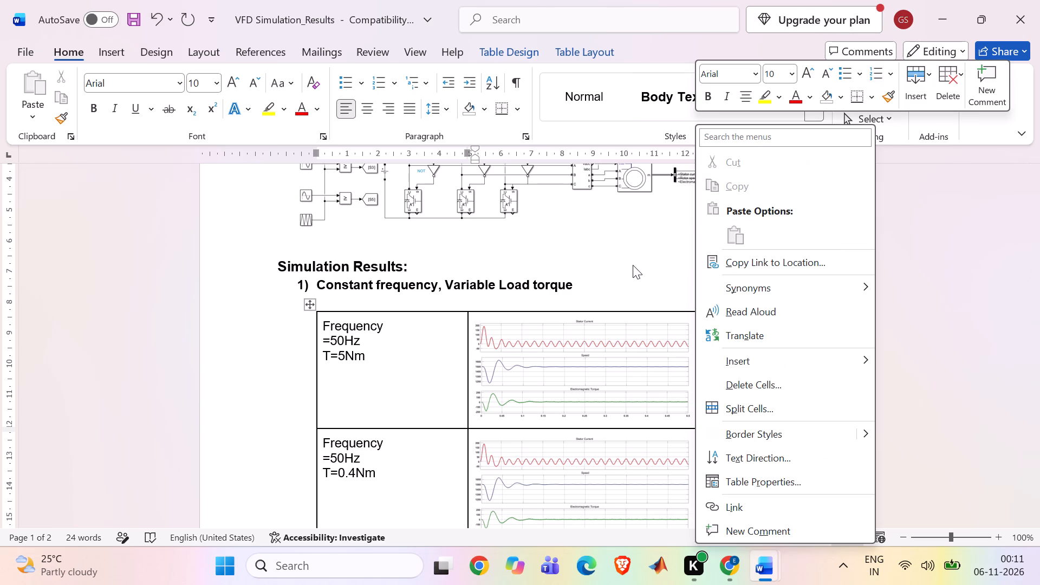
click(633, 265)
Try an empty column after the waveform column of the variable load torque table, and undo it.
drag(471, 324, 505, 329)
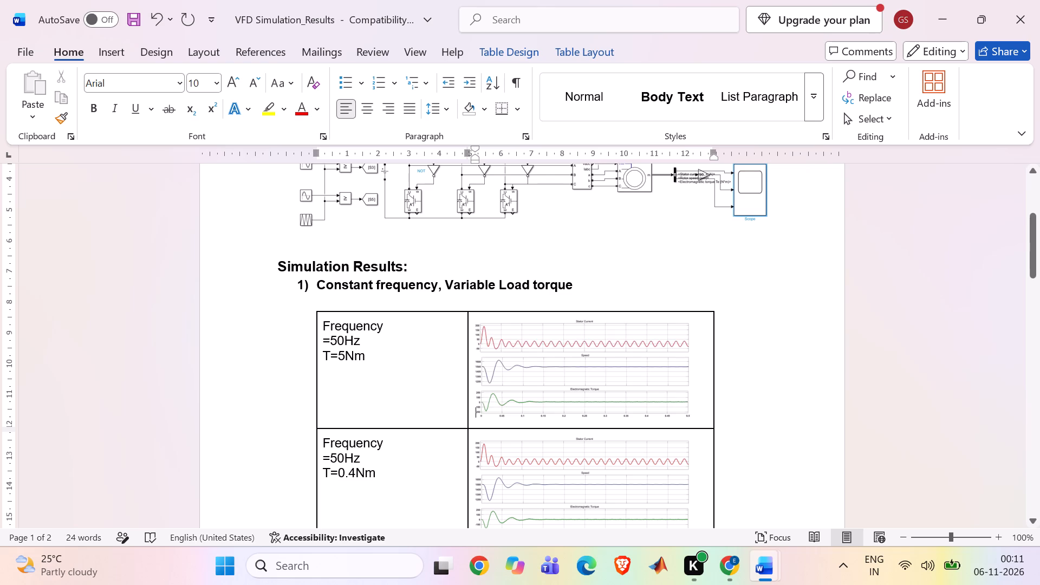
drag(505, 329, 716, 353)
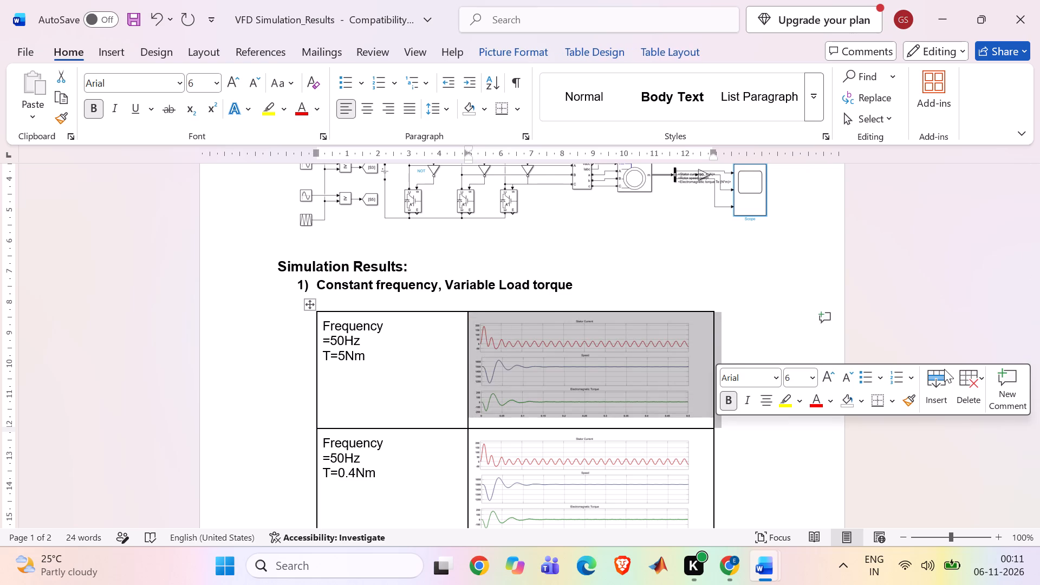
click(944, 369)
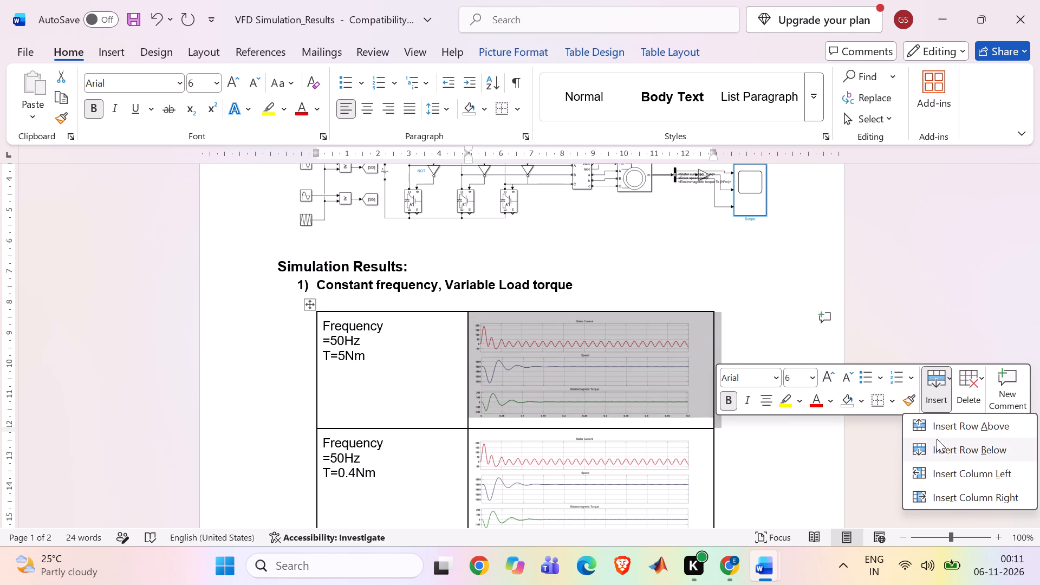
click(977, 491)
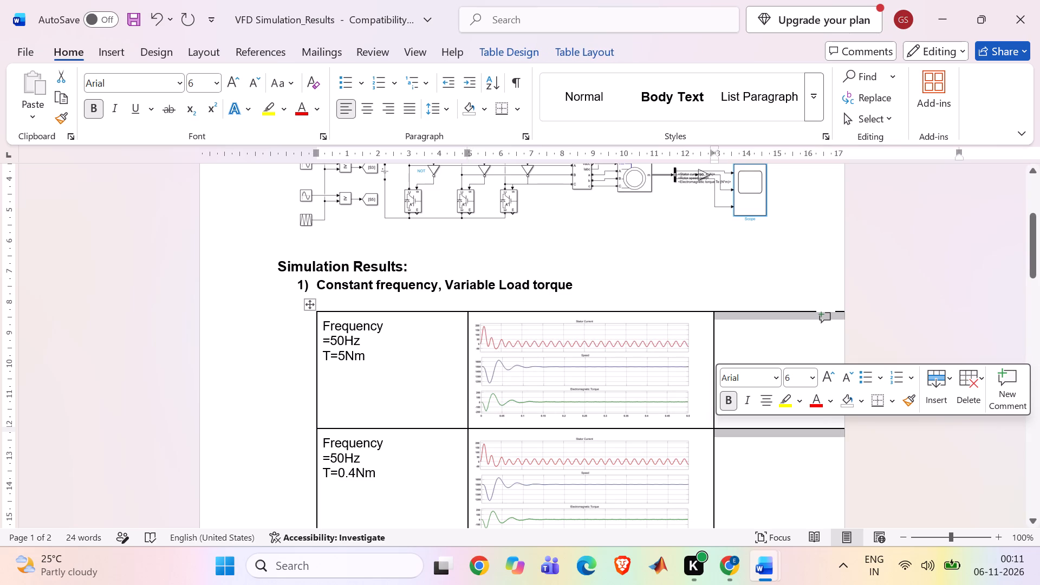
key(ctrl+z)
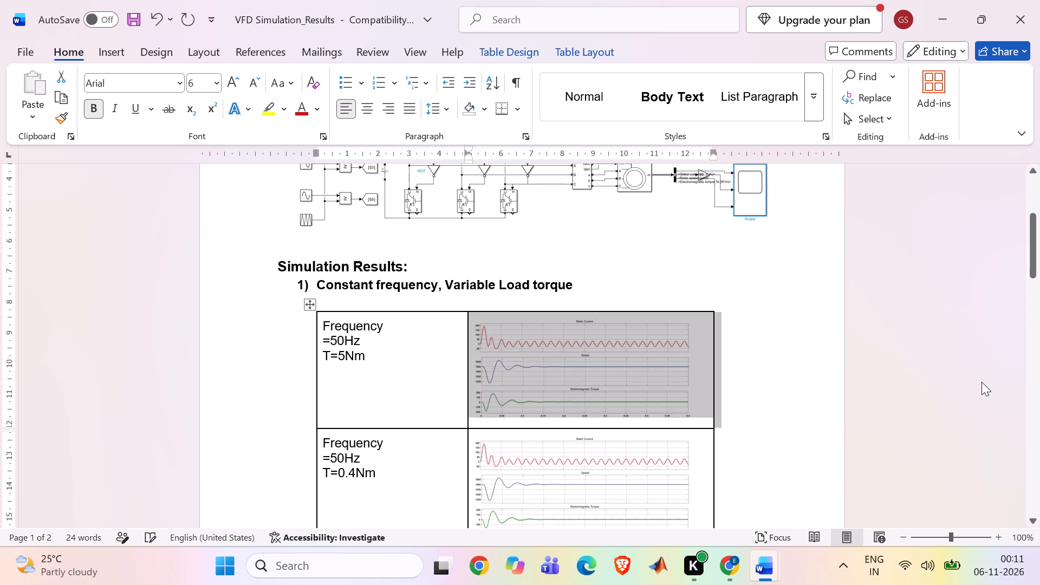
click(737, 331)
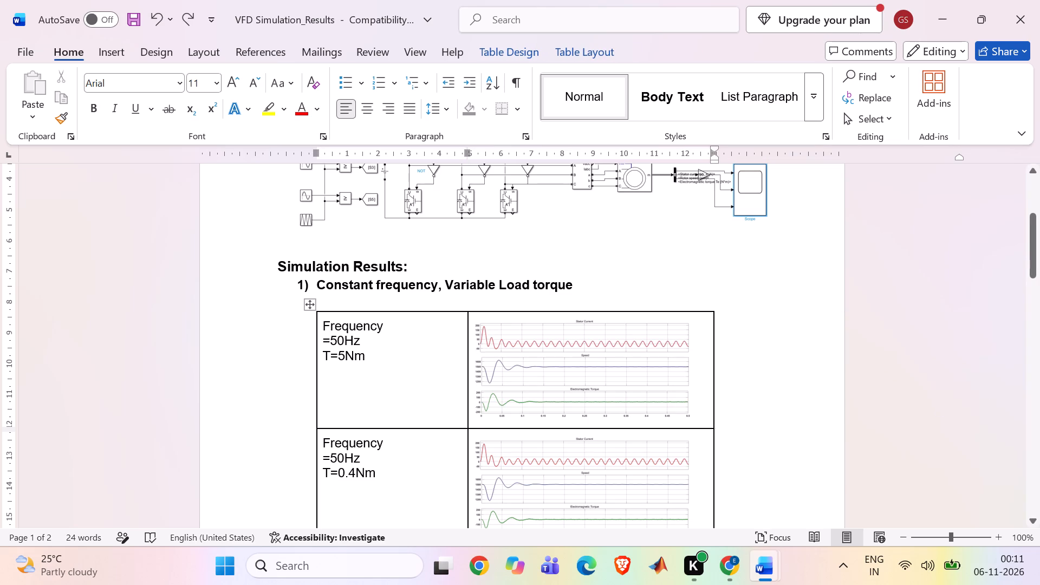
Cut everything below the "Constant frequency, Variable Load torque" heading, from the first results table to the end of the document.
drag(324, 327, 574, 439)
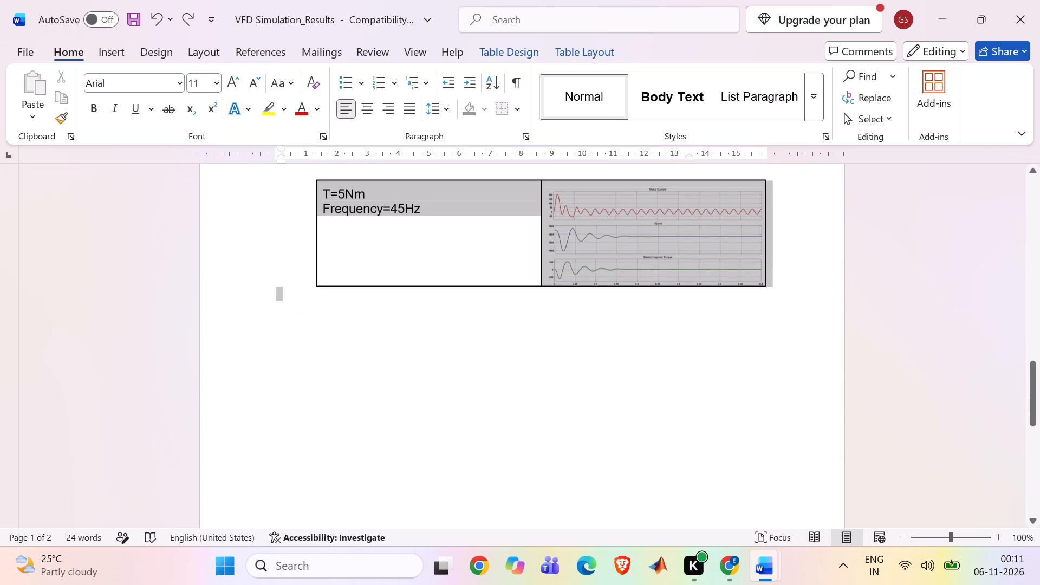
drag(574, 439, 559, 350)
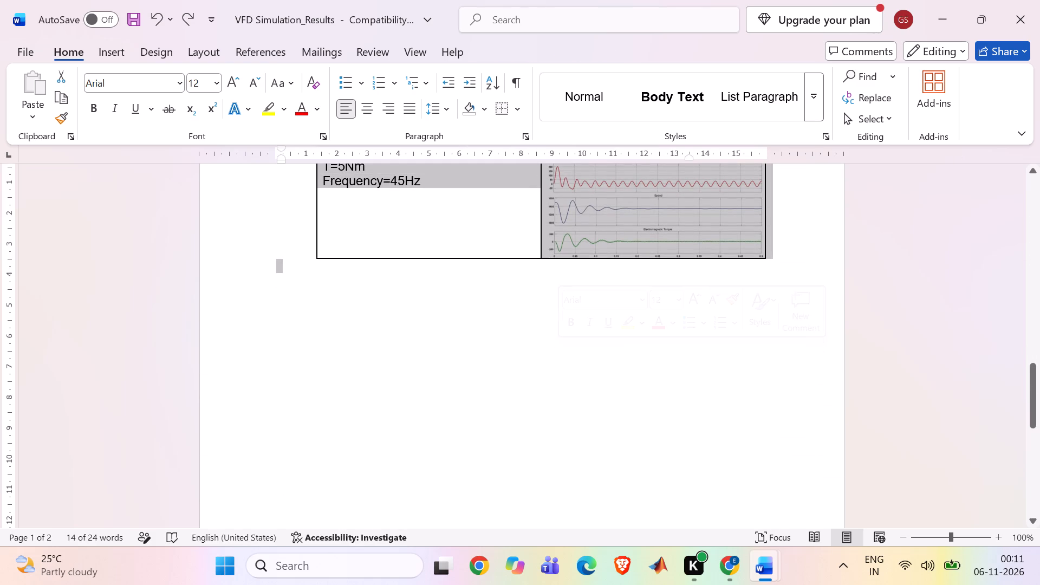
scroll(497, 326, up, 6)
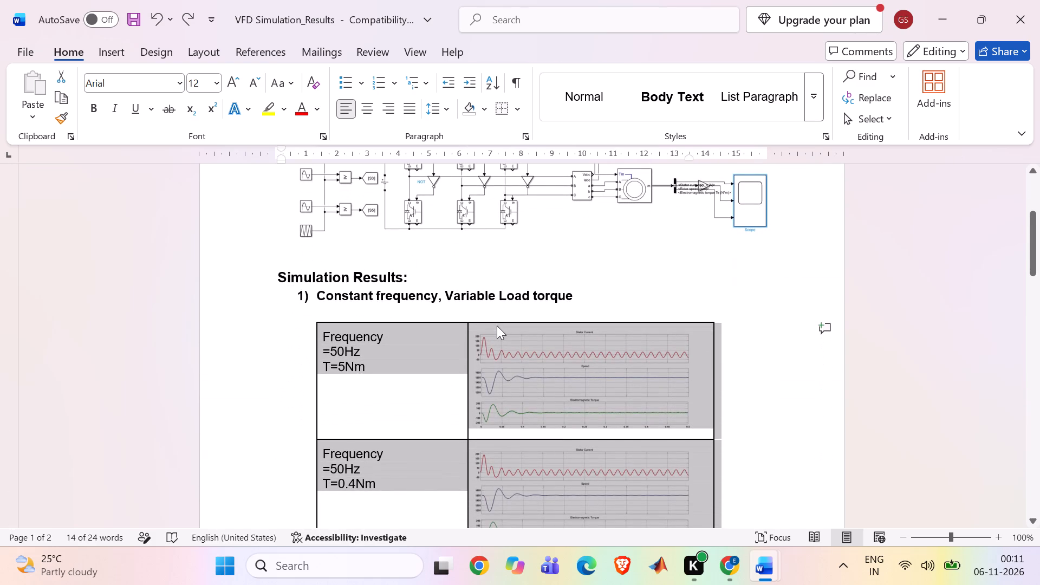
key(ctrl+x)
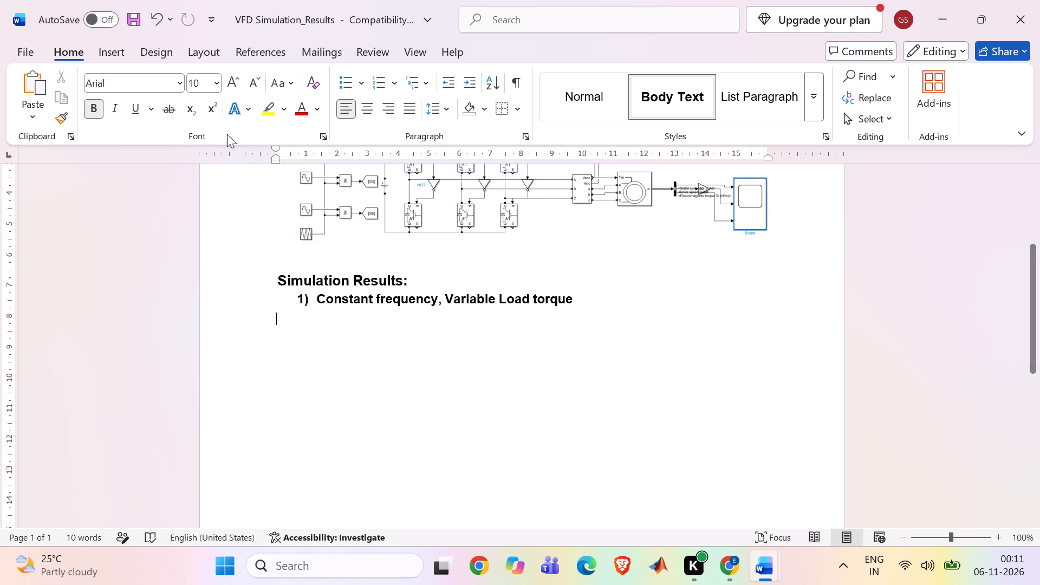
Insert a table with three columns and five rows below the "Constant frequency, Variable Load torque" heading.
click(110, 54)
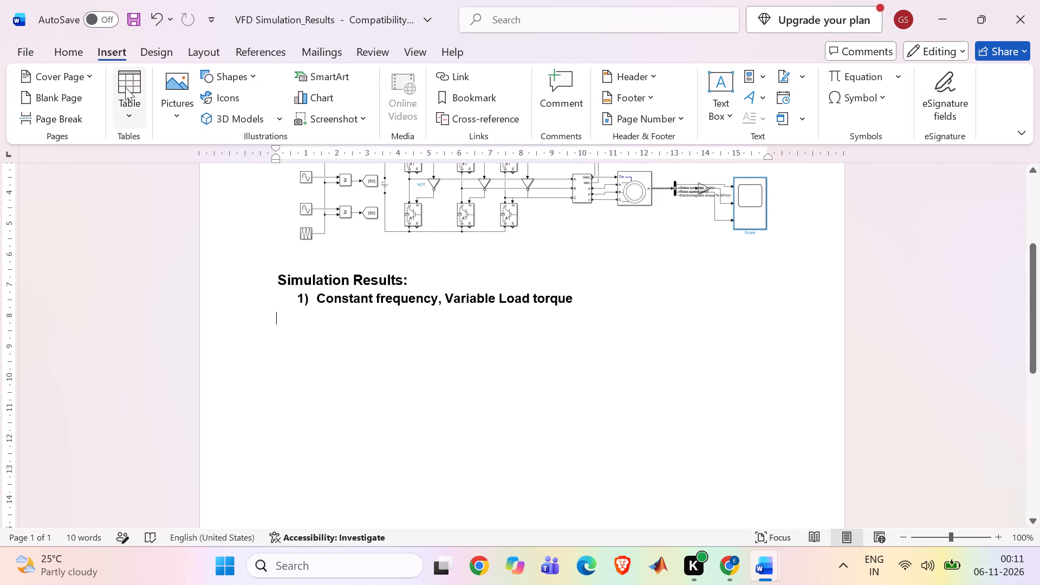
click(125, 88)
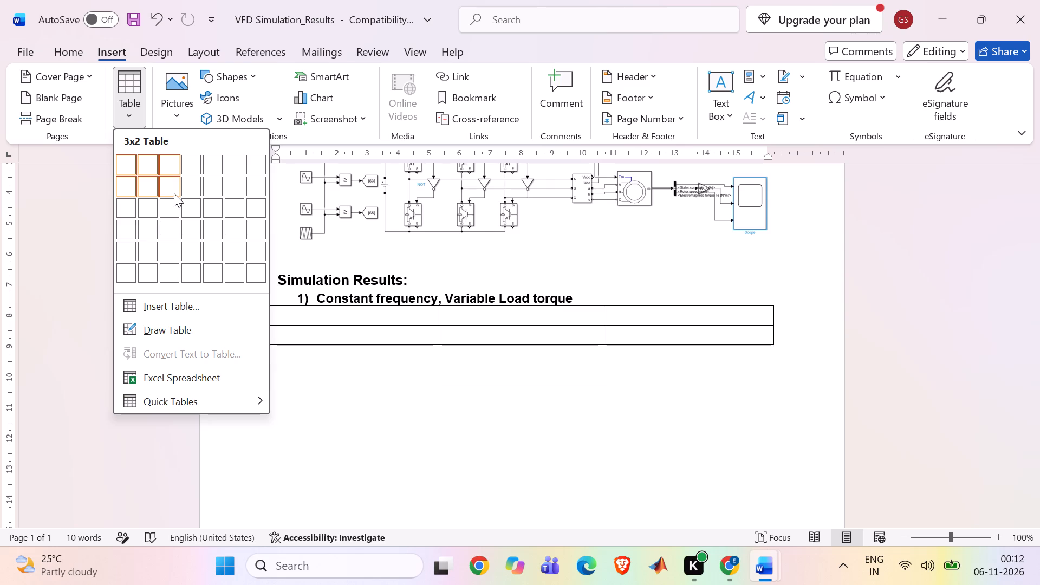
click(177, 253)
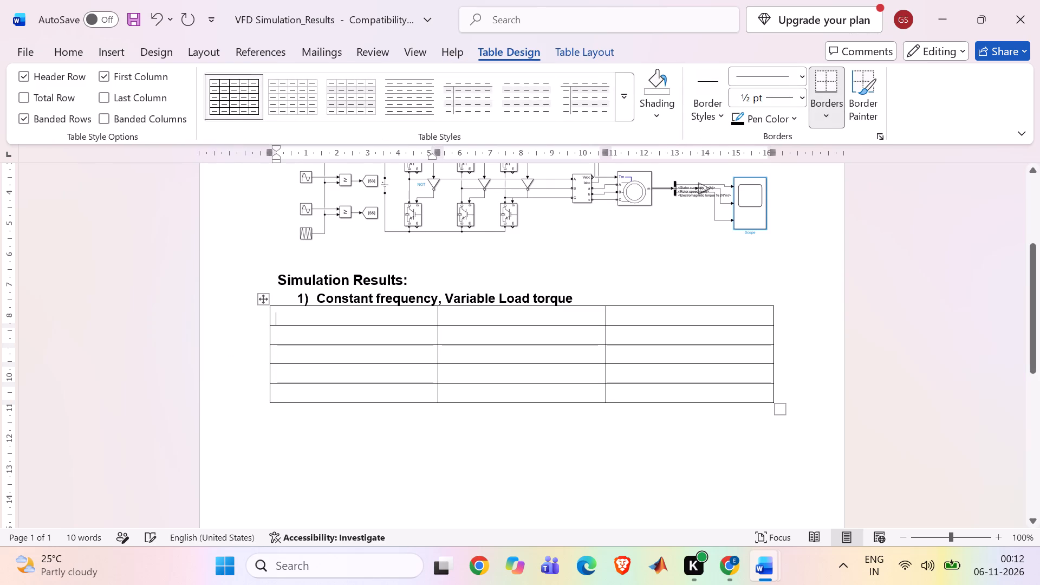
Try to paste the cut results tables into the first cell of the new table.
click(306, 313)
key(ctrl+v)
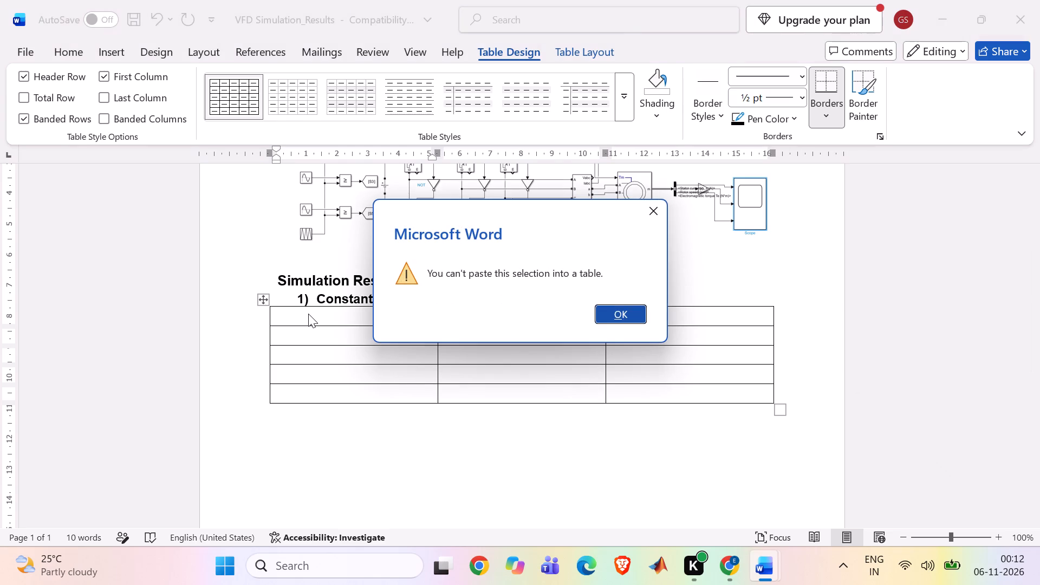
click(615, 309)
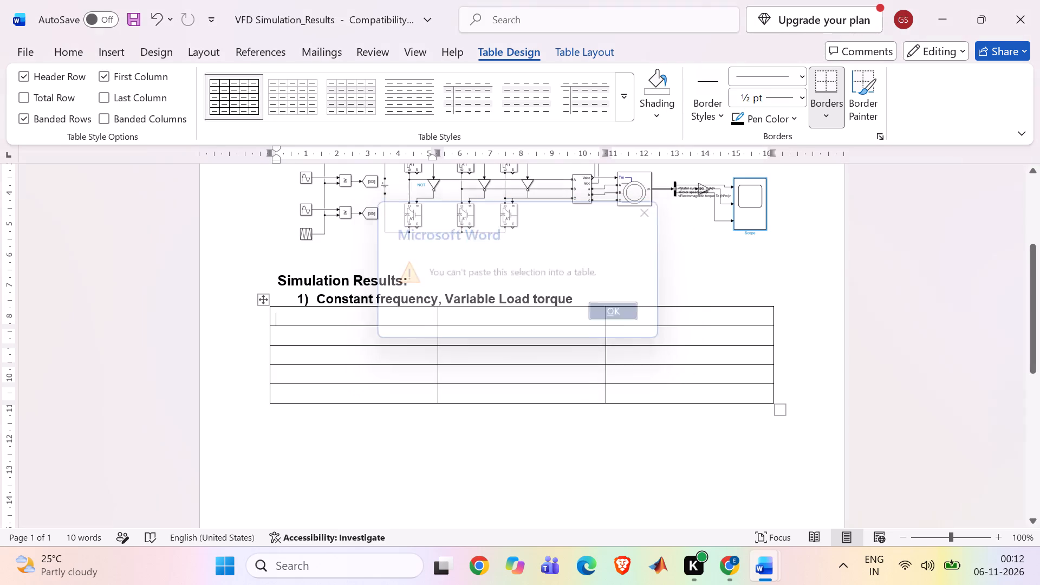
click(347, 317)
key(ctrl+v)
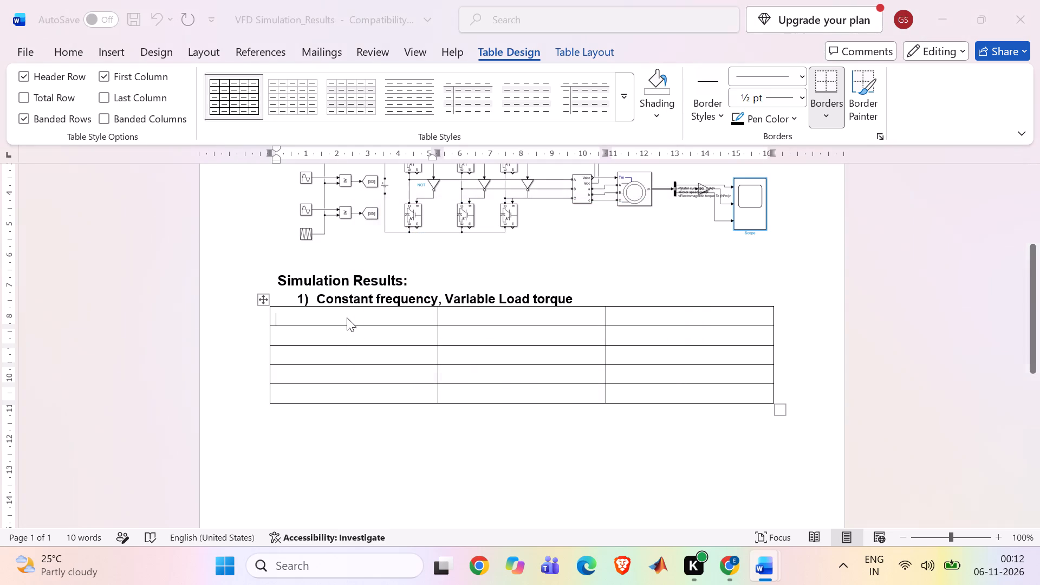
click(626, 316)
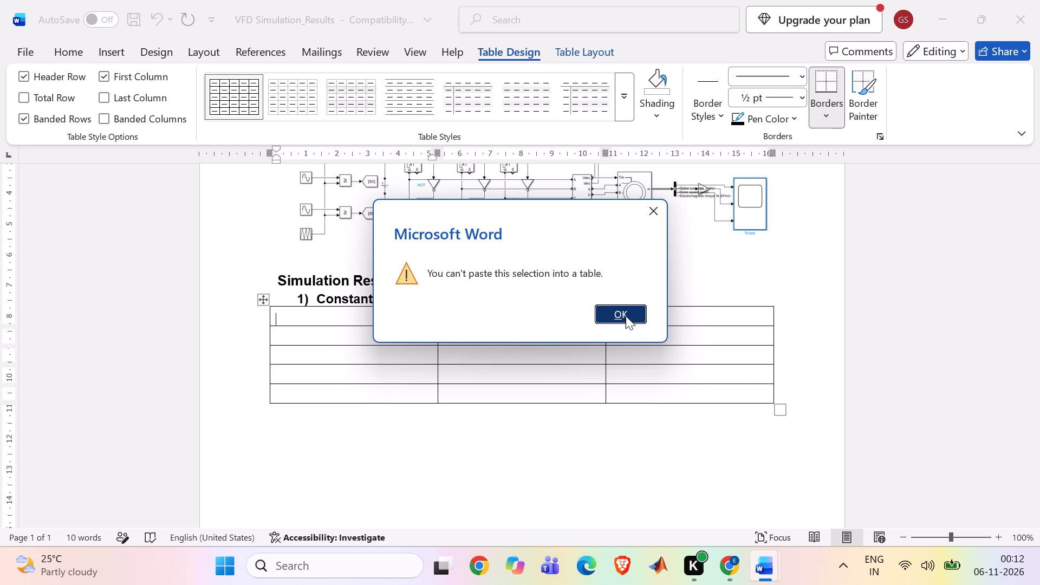
Paste the cut results tables into the empty paragraph below the new table.
click(470, 438)
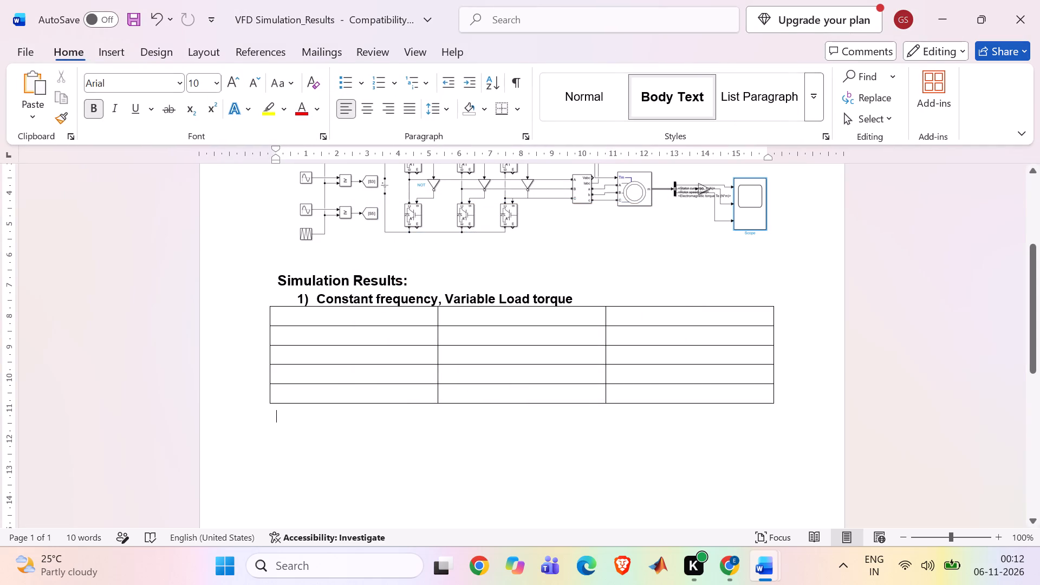
key(ctrl+v)
scroll(470, 438, up, 3)
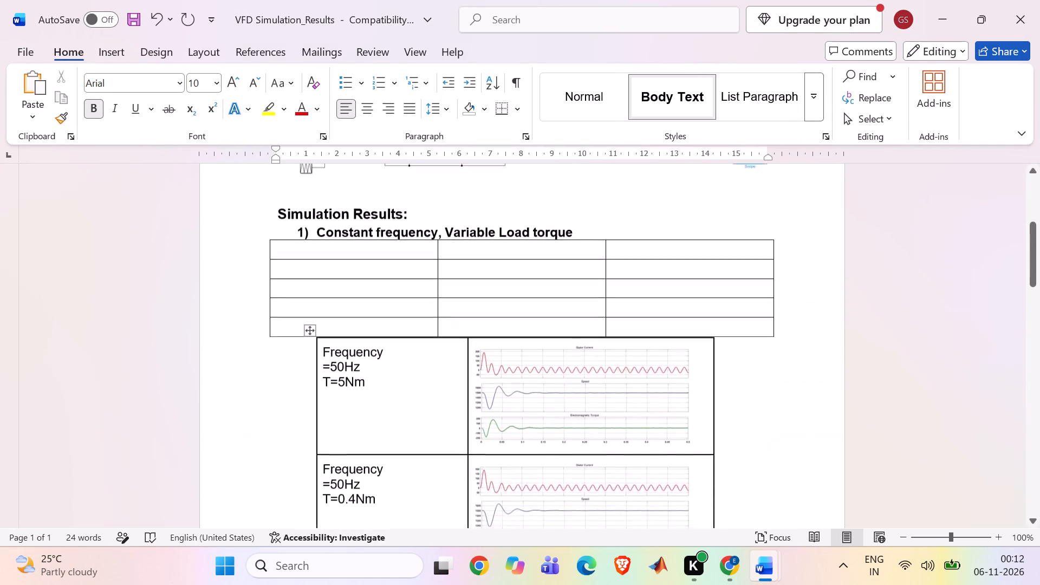
scroll(470, 438, up, 1)
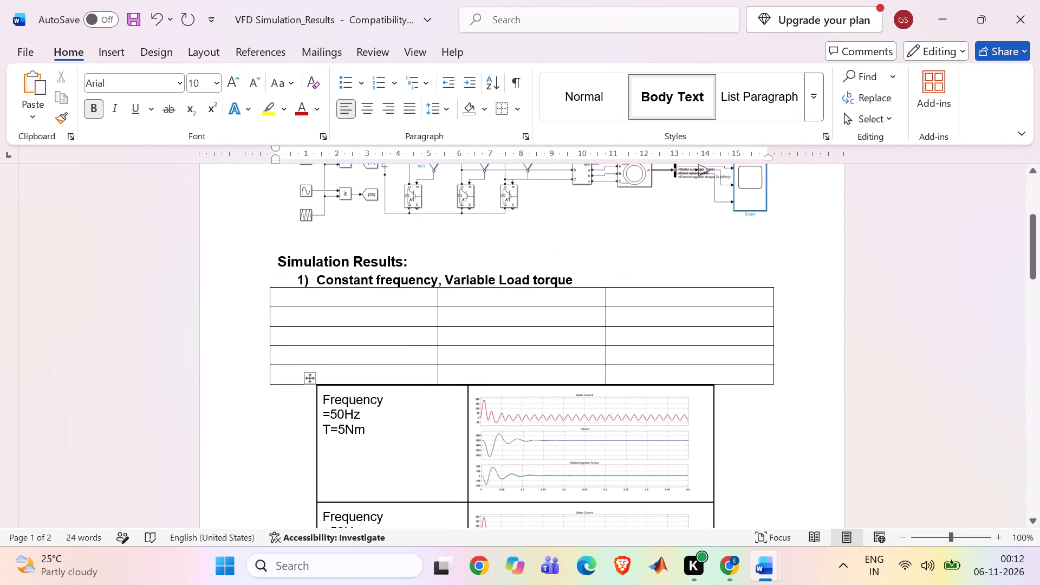
Move the 50 Hz, 5 Nm waveform picture from the old table into the new table's second row, third column.
click(489, 433)
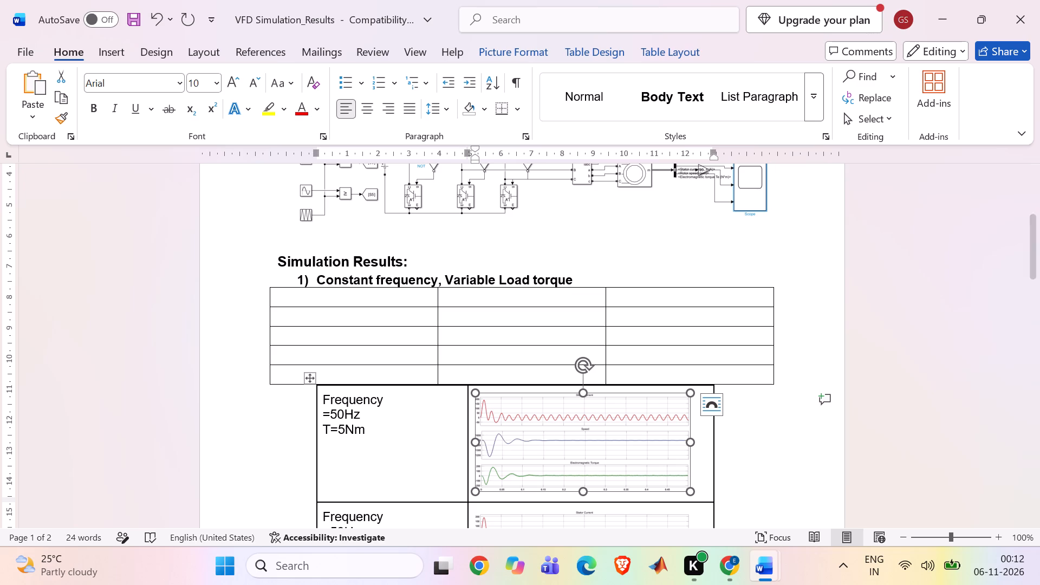
key(ctrl+x)
click(650, 320)
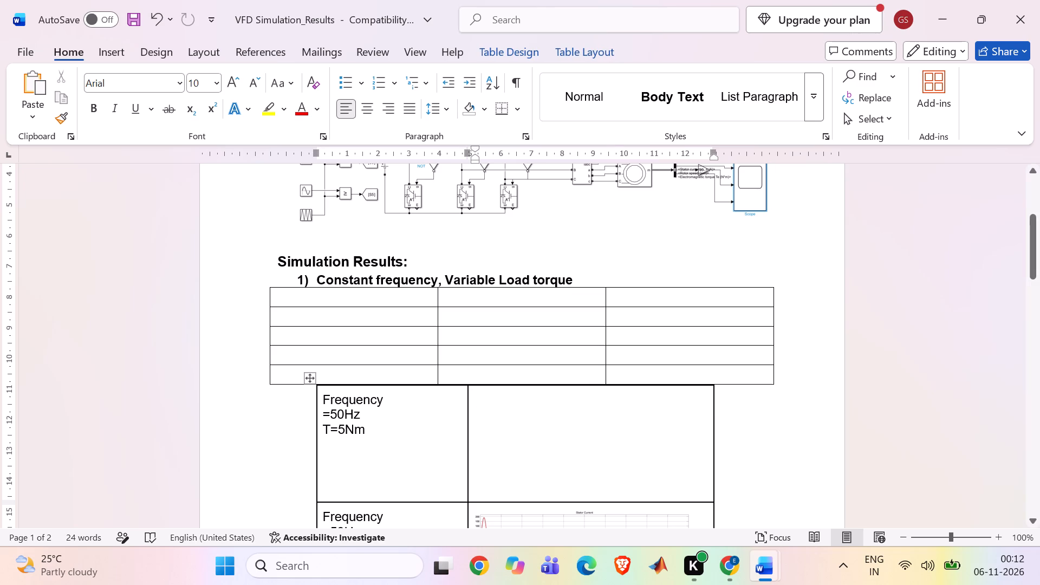
key(ctrl+v)
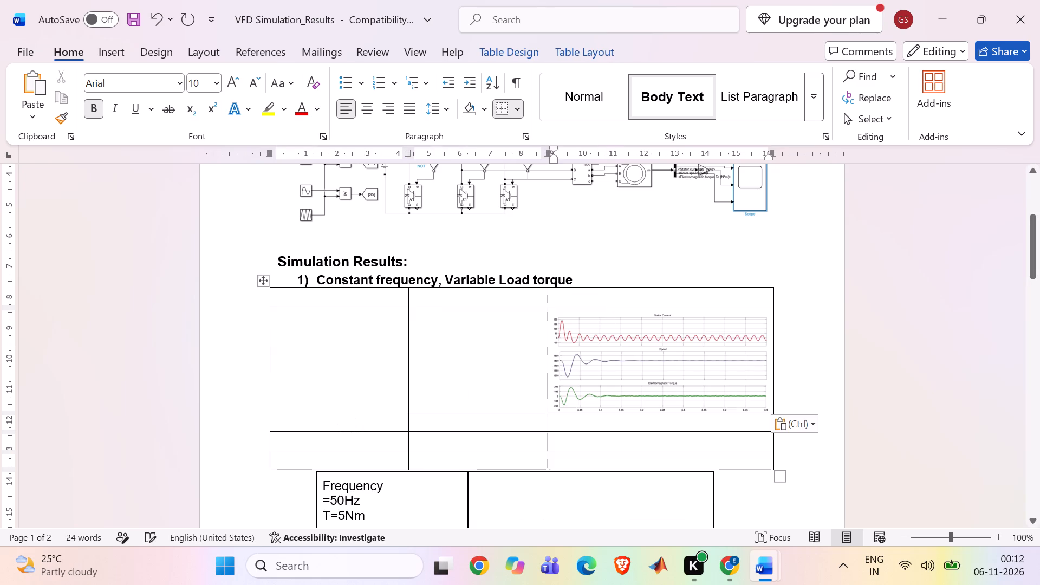
Enter the heading "Torque(Nm)" in the second column of the new table's first row.
click(461, 298)
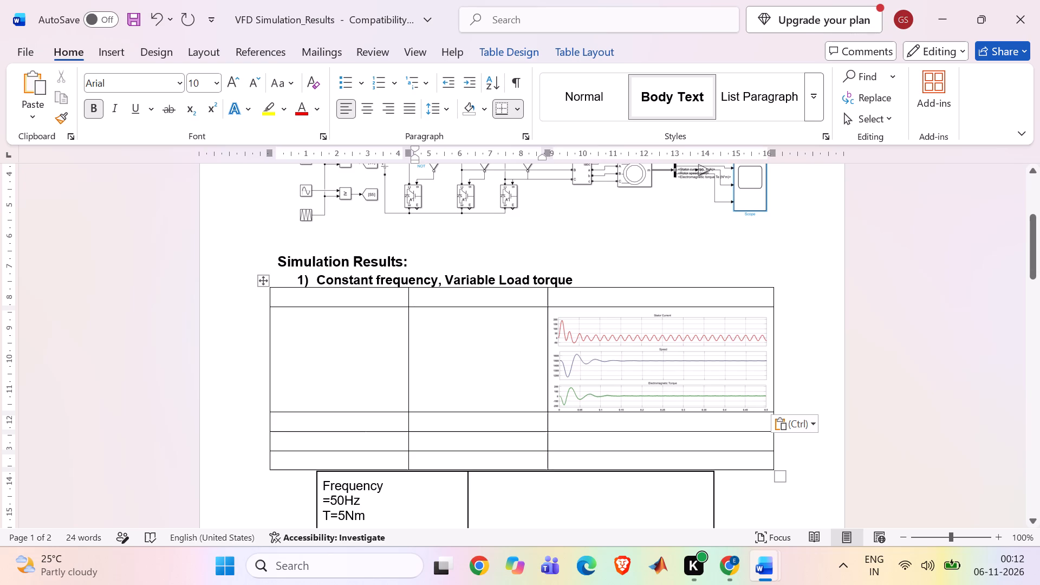
key(t)
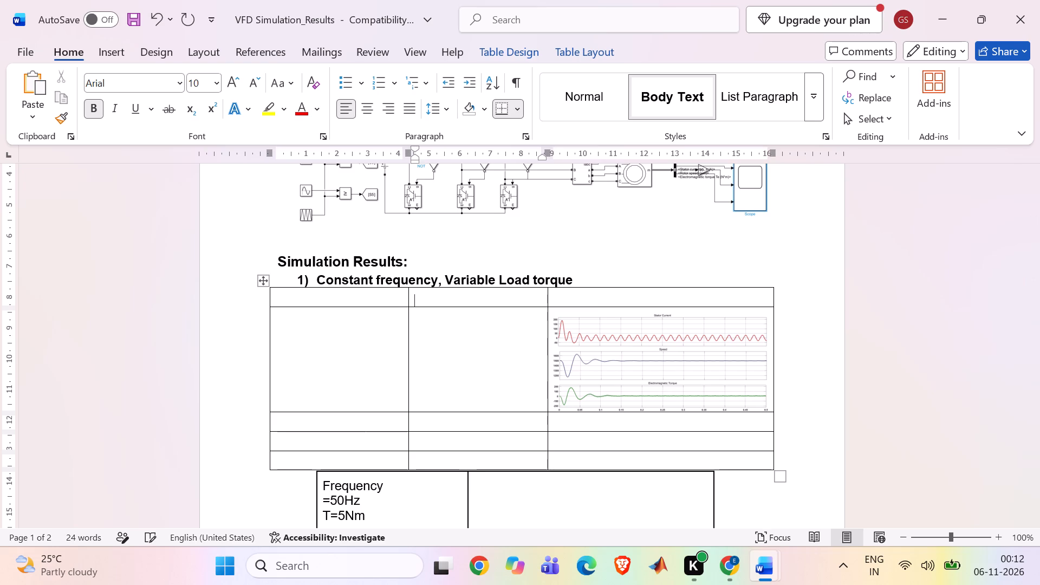
text(TO)
key(BackSpace)
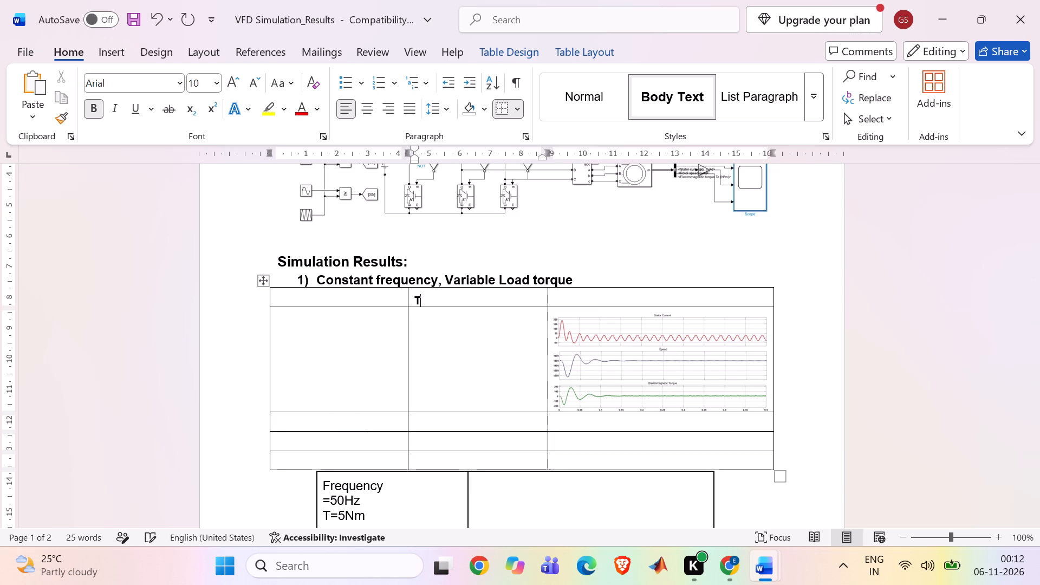
key(BackSpace)
text(que)
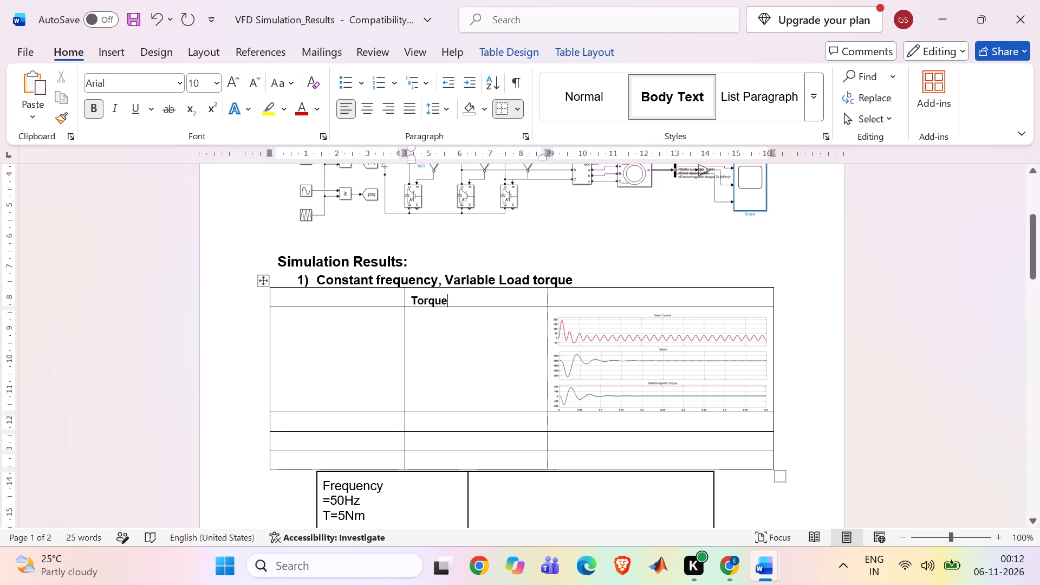
text(())
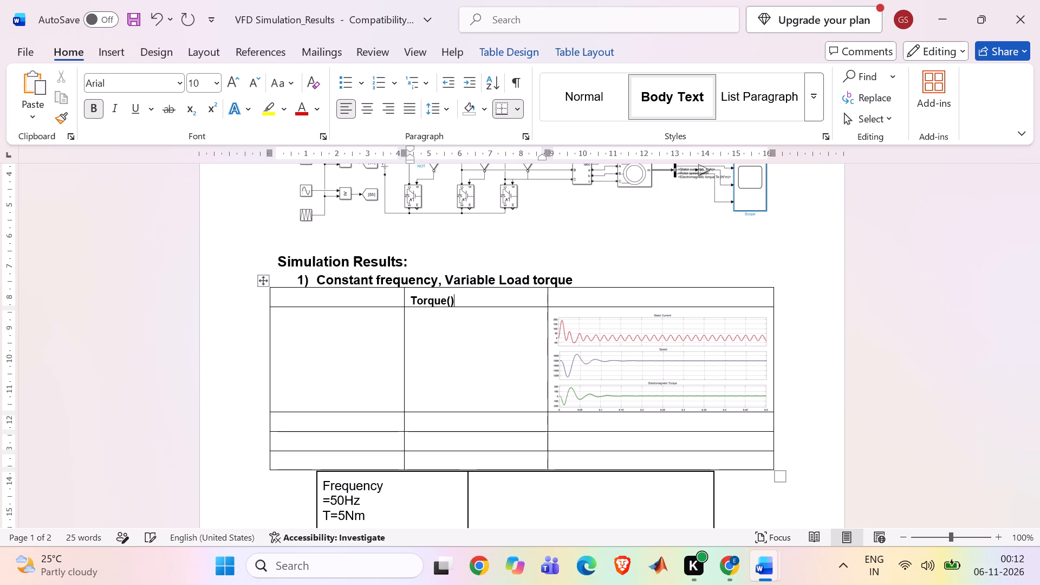
key(Left)
text(Nm)
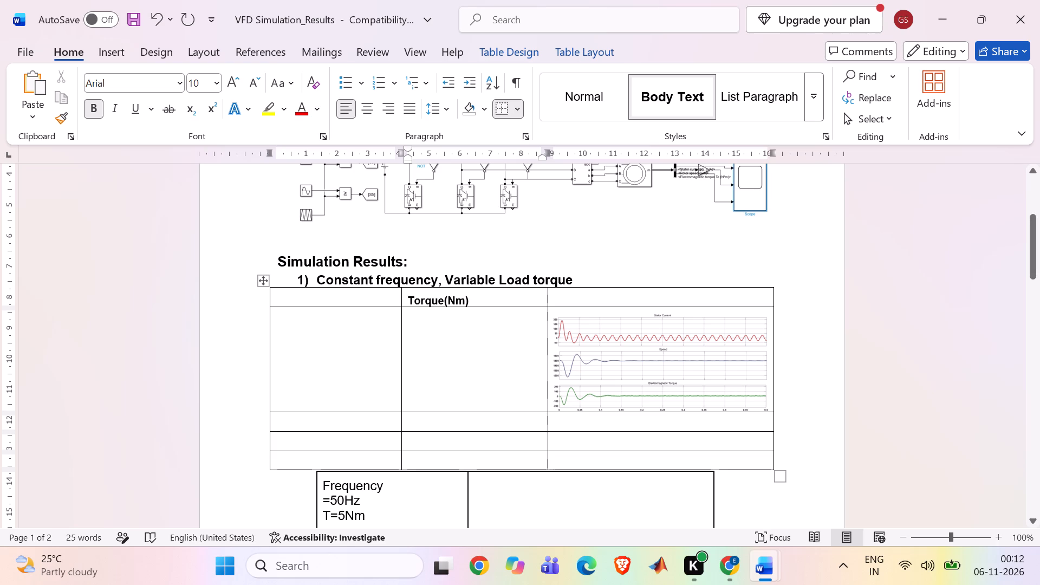
Enter the heading "Frequency" in the first column of the new table's first row.
click(346, 297)
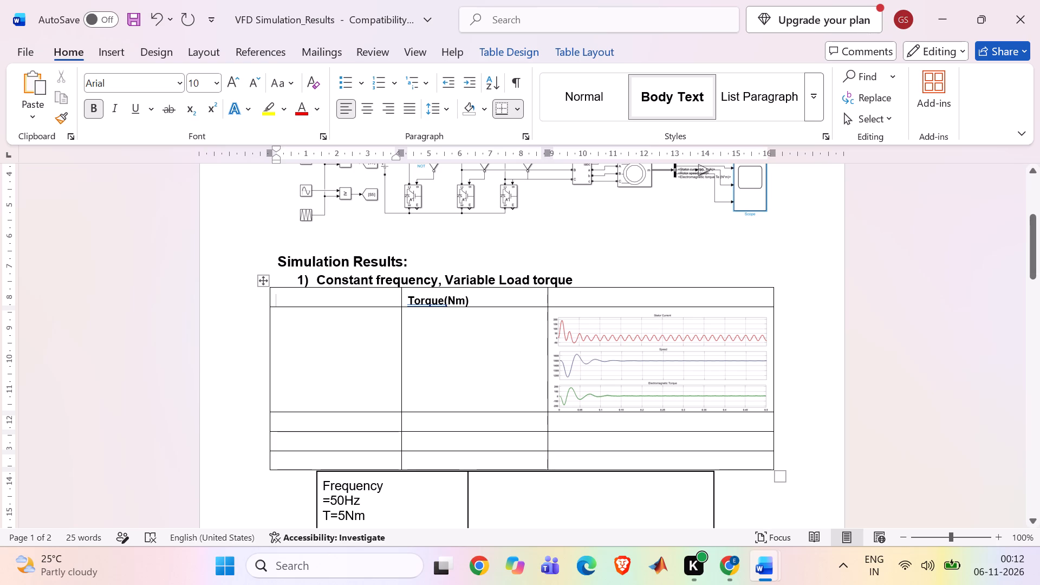
text(Fr)
text(equem)
key(BackSpace)
text(mcy)
key(BackSpace)
key(BackSpace)
key(BackSpace)
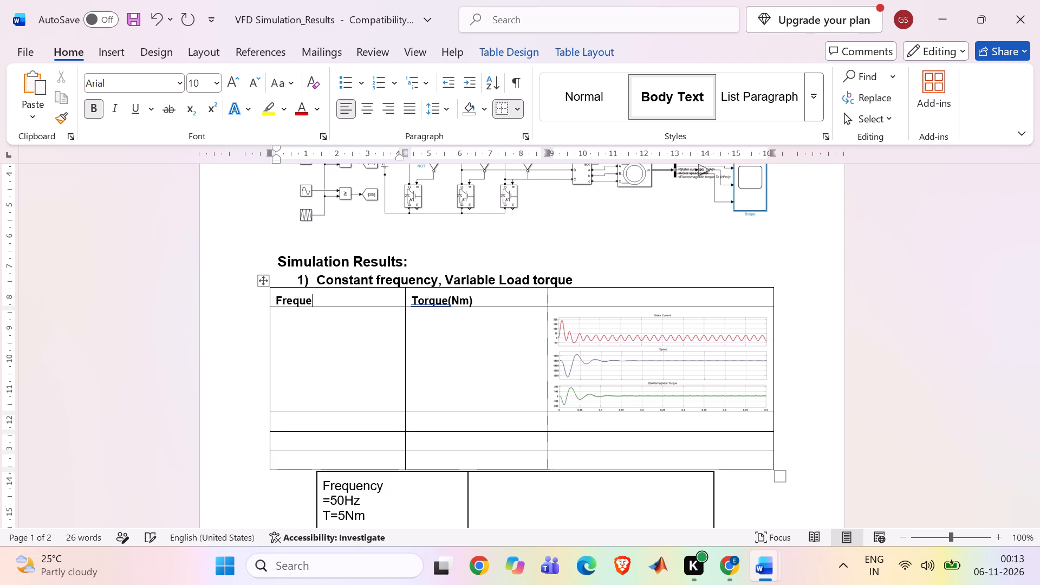
text(ncy)
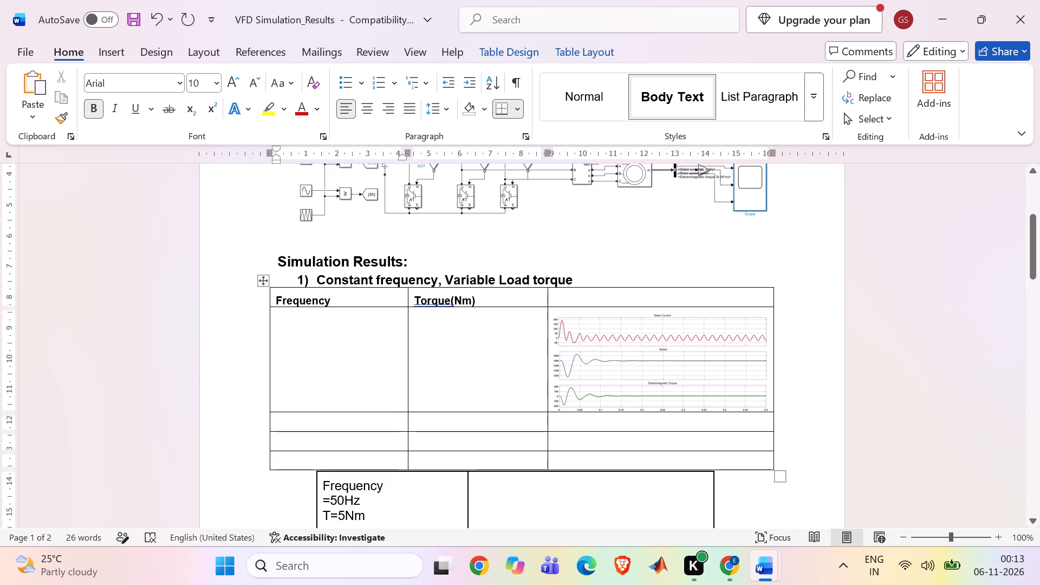
Enter 50 under Frequency and 5 under Torque(Nm) in the new table's second row.
click(343, 353)
text(50)
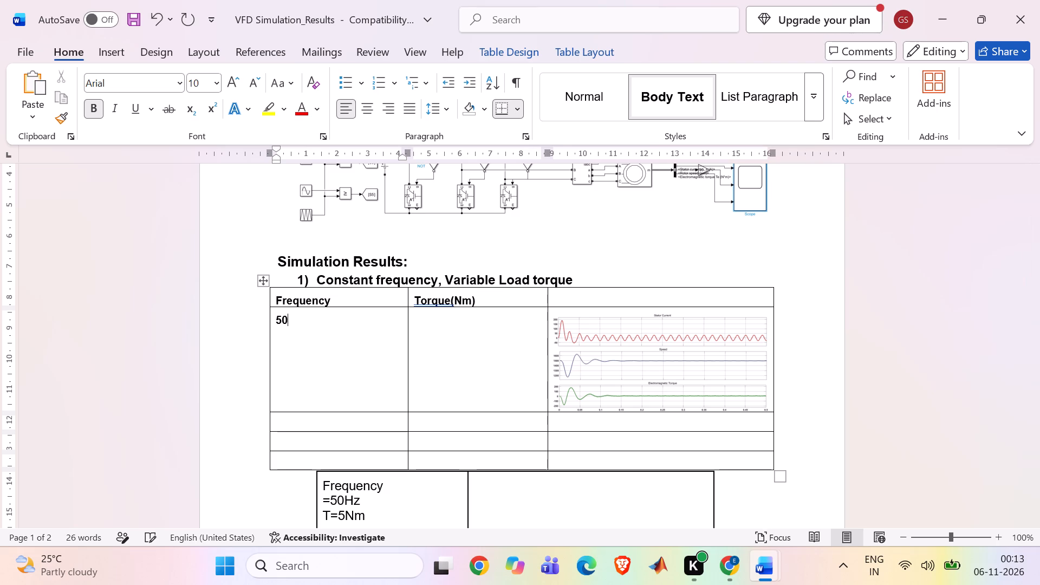
click(463, 359)
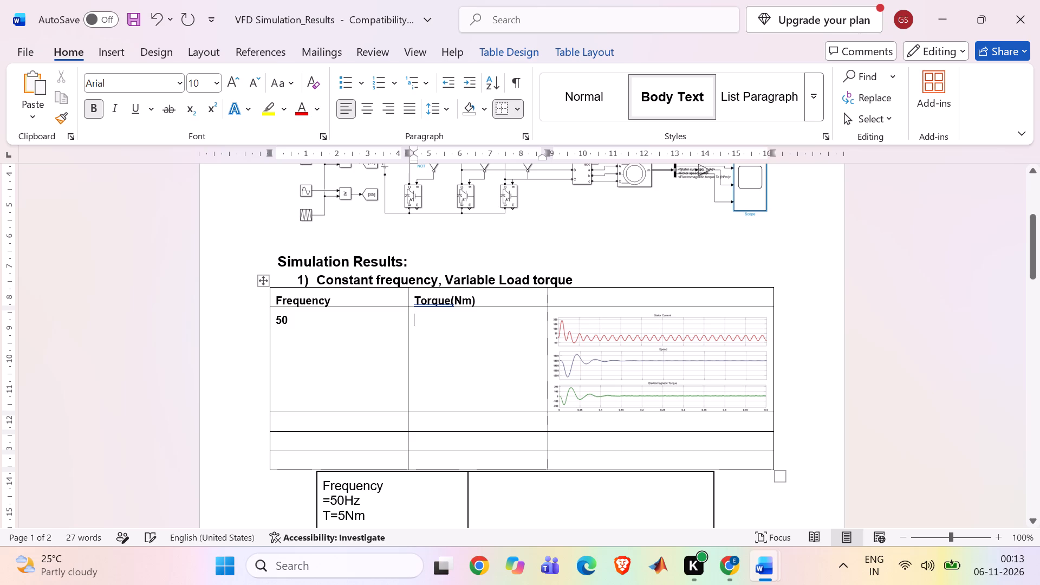
key(5)
Delete the entire "Frequency =50Hz, T=5Nm" row from the old results table below the new one.
scroll(396, 425, down, 1)
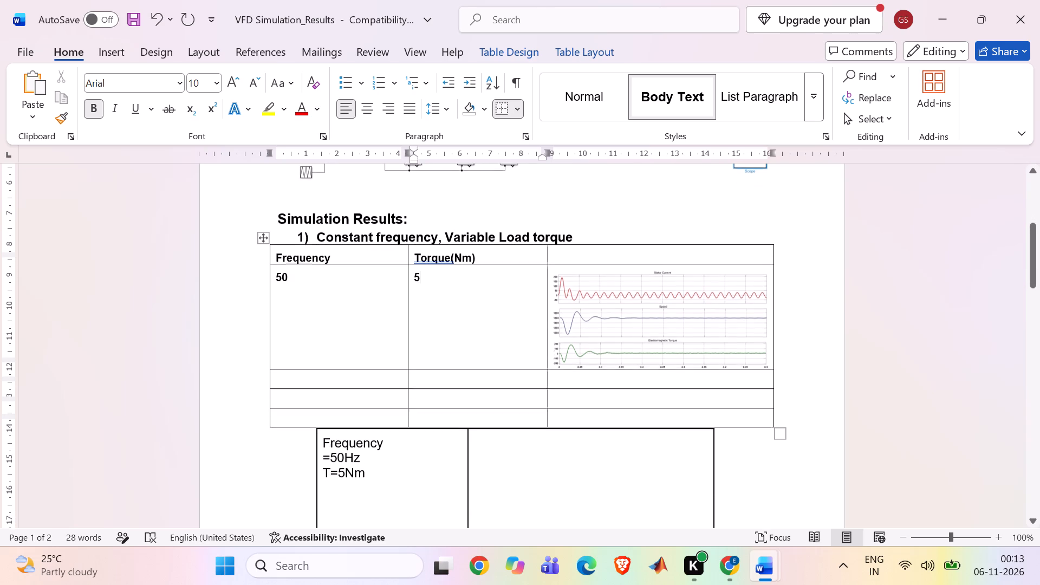
scroll(396, 425, down, 2)
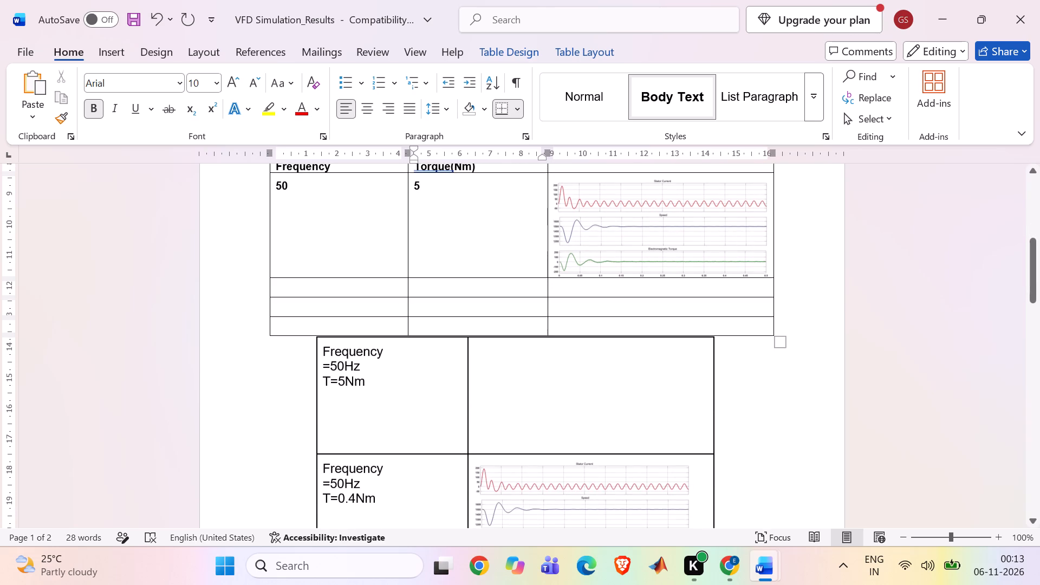
drag(540, 433, 398, 417)
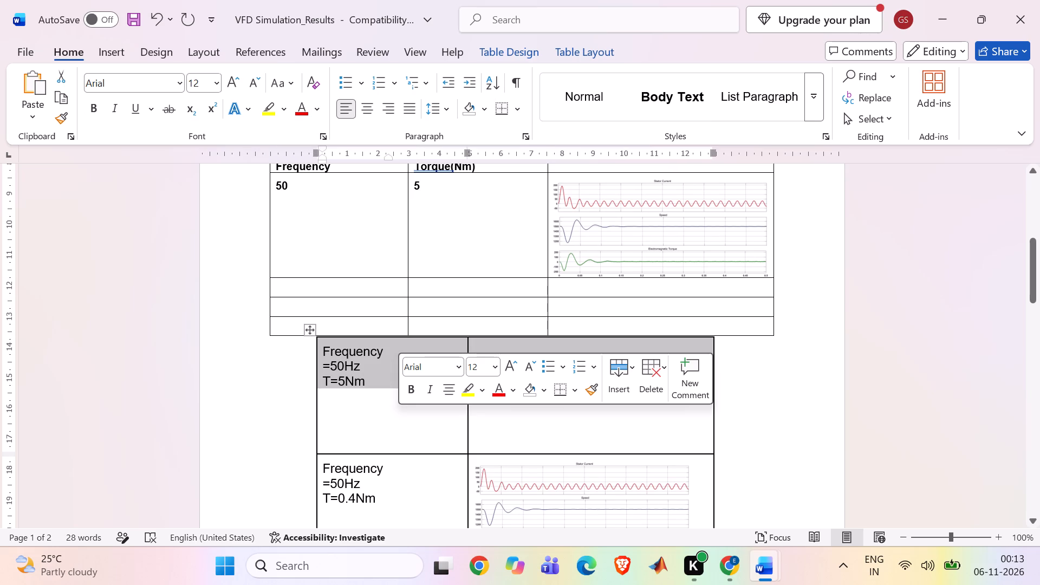
key(BackSpace)
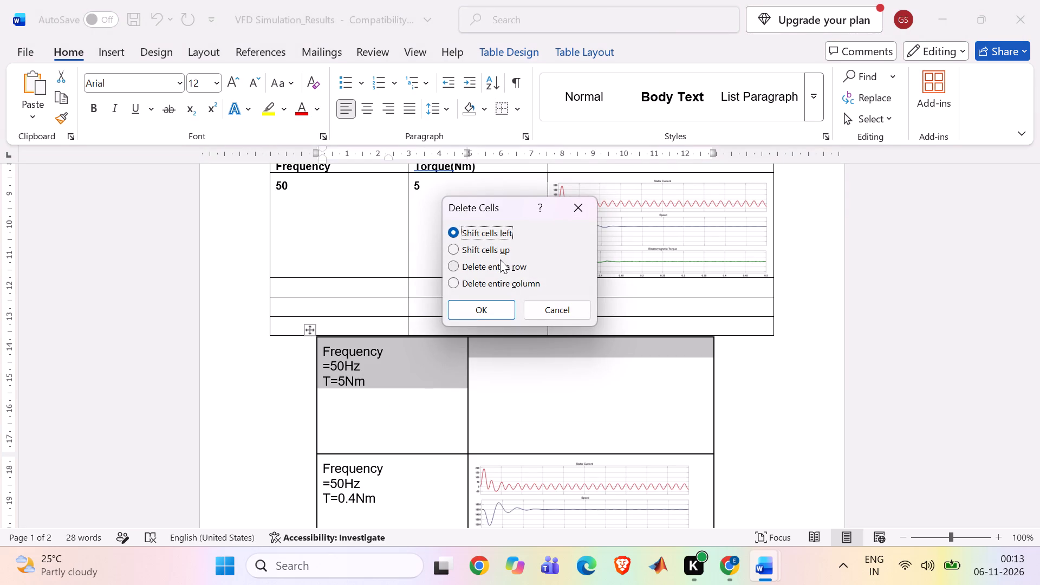
click(499, 263)
click(489, 307)
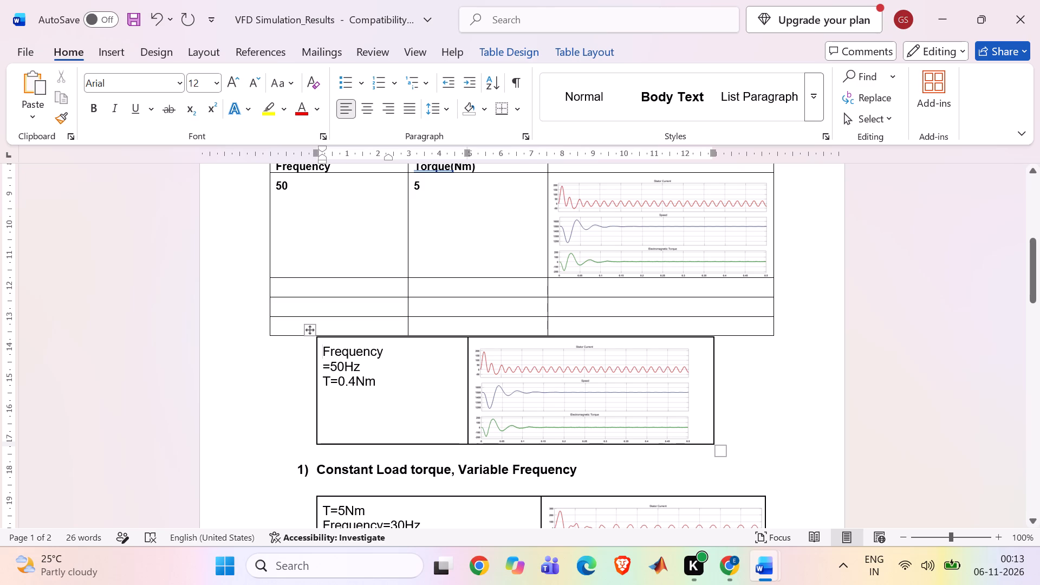
Enter 50 under Frequency and 0.4 under Torque(Nm) in the new table's third row.
click(341, 288)
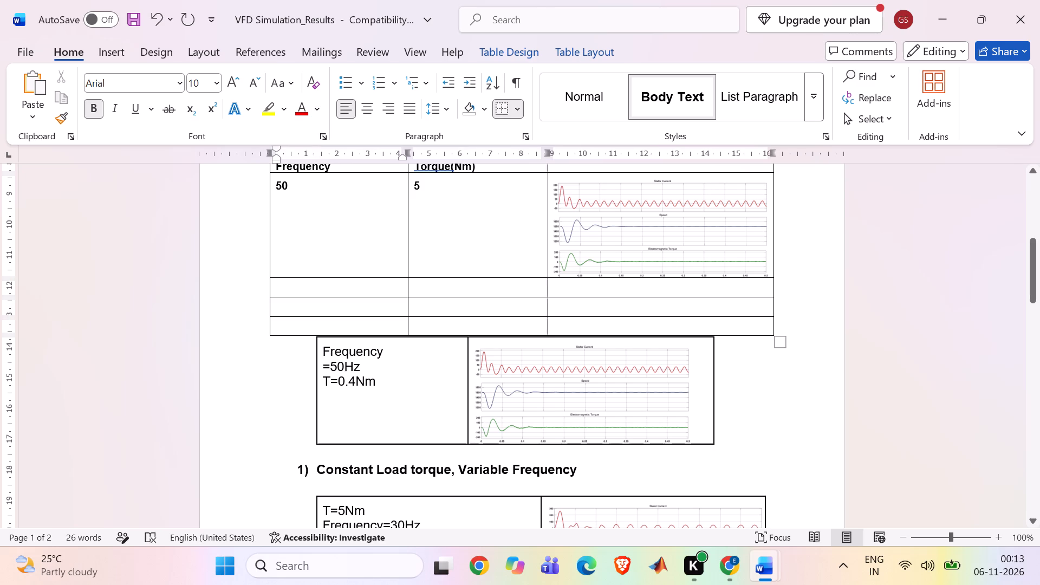
text(50)
click(446, 292)
text(0.4)
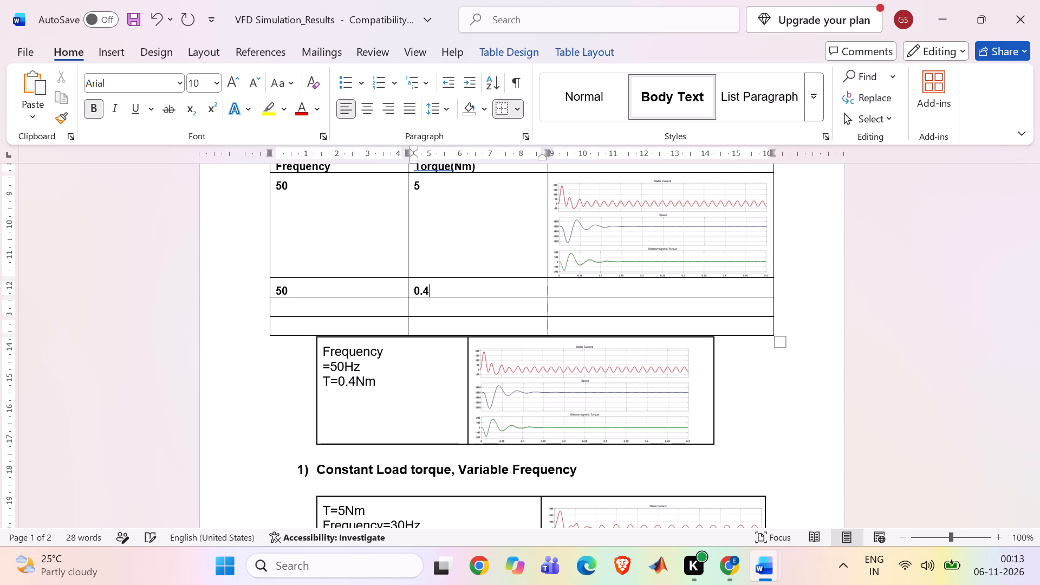
click(586, 389)
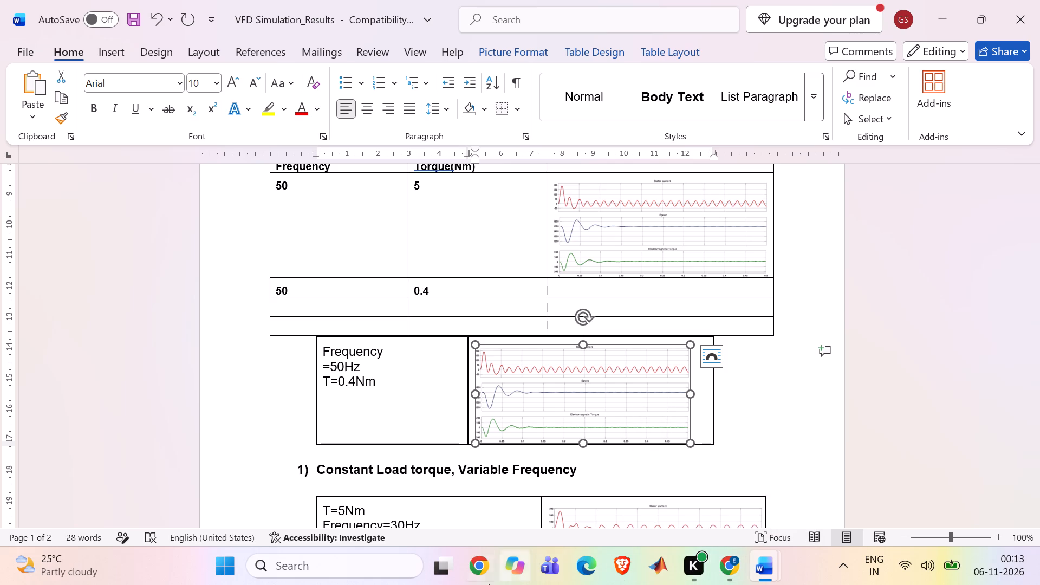
Open DC_DC_Hardware_Results.pdf from the DC-DC converter folder in File Explorer, examine how its waveform pictures are arranged, and close it.
click(322, 565)
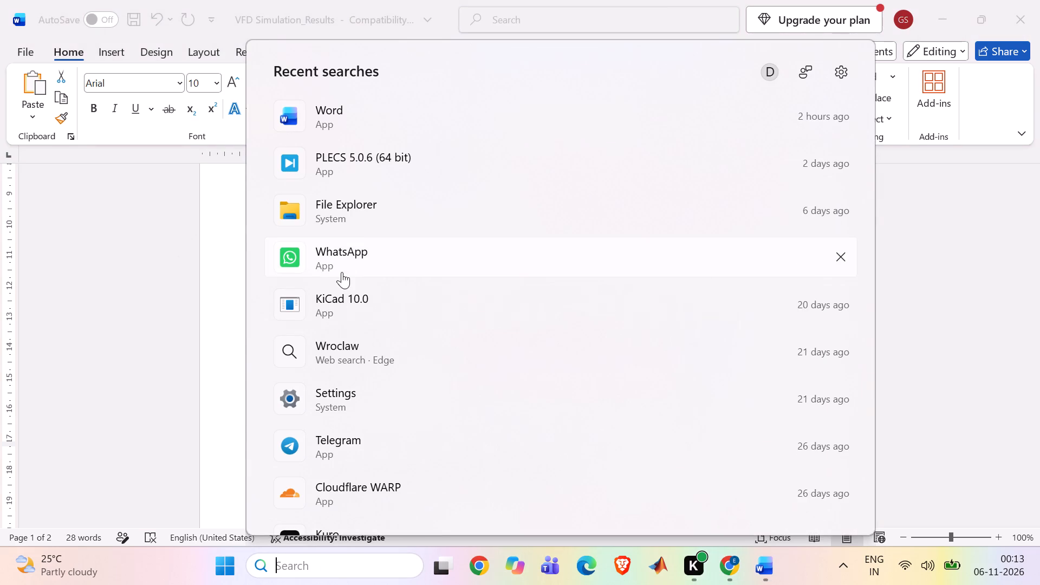
click(361, 213)
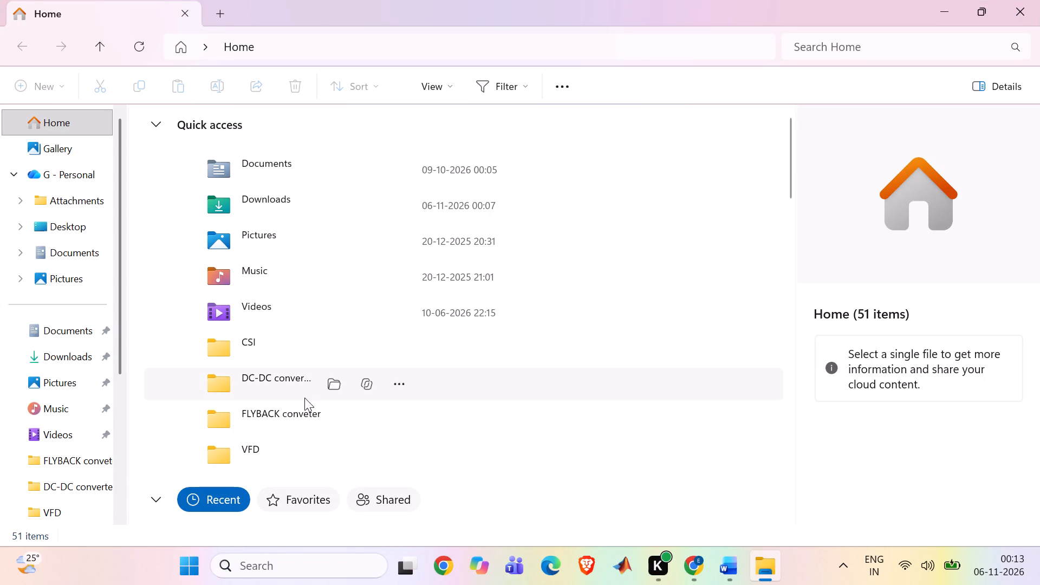
double_click(288, 386)
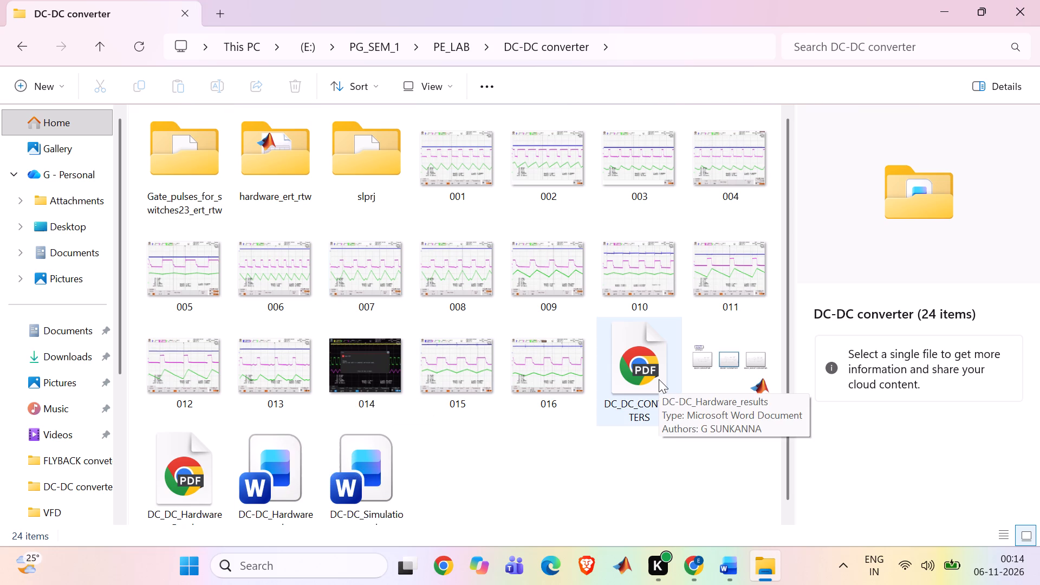
double_click(219, 472)
scroll(458, 382, down, 2)
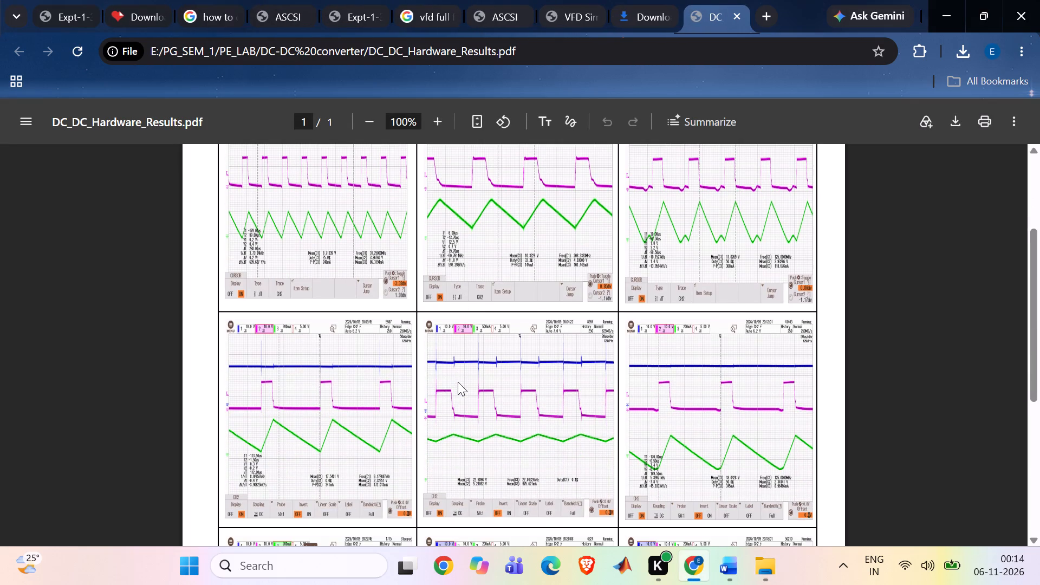
scroll(458, 382, up, 1)
scroll(458, 382, down, 1)
scroll(478, 380, up, 1)
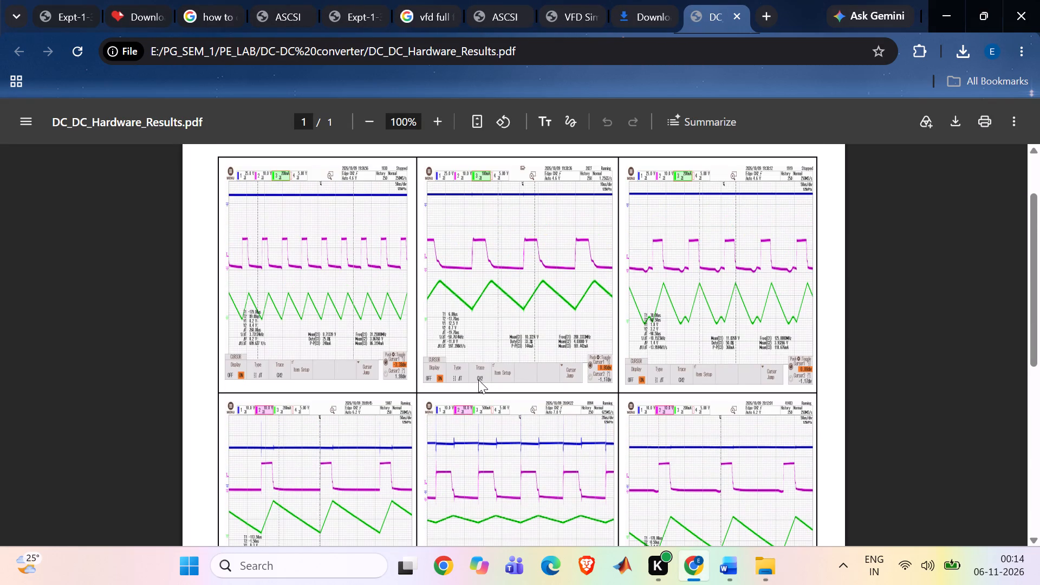
scroll(478, 380, down, 3)
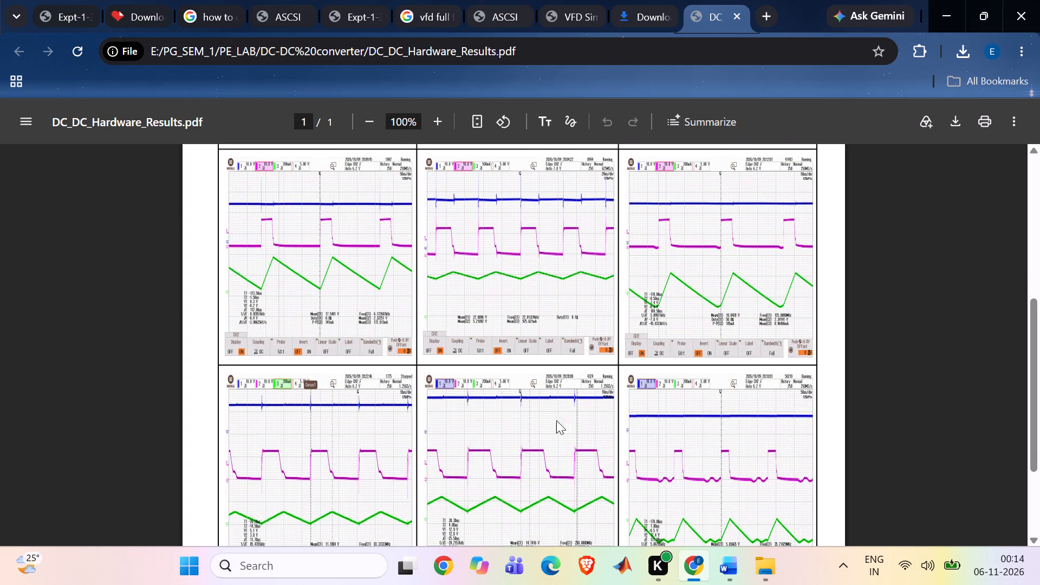
click(1014, 0)
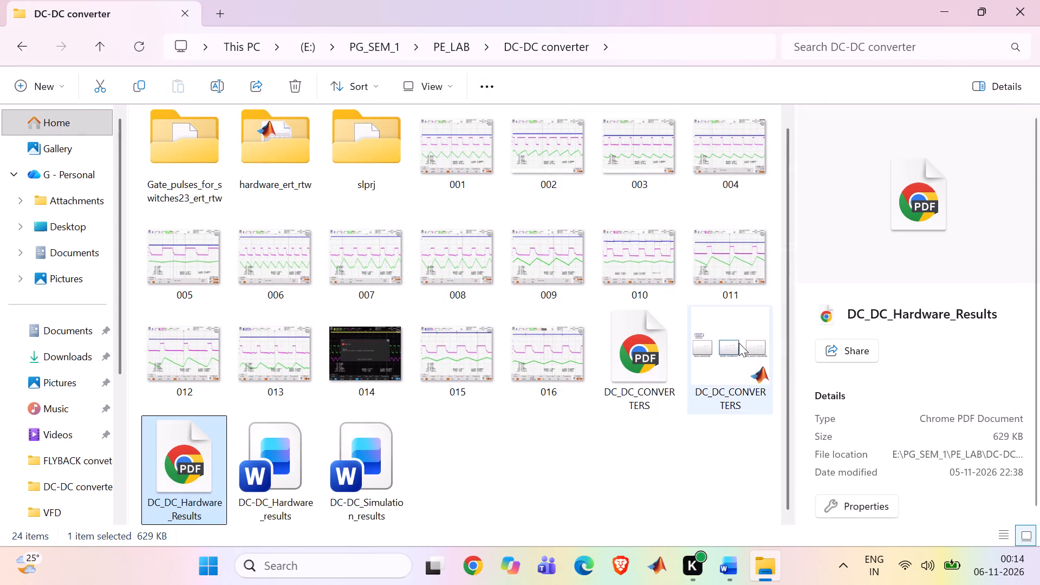
Open the Word document DC-DC_Hardware_results, examine the layout of its buck, boost and buck-boost waveform tables, and close it.
double_click(292, 469)
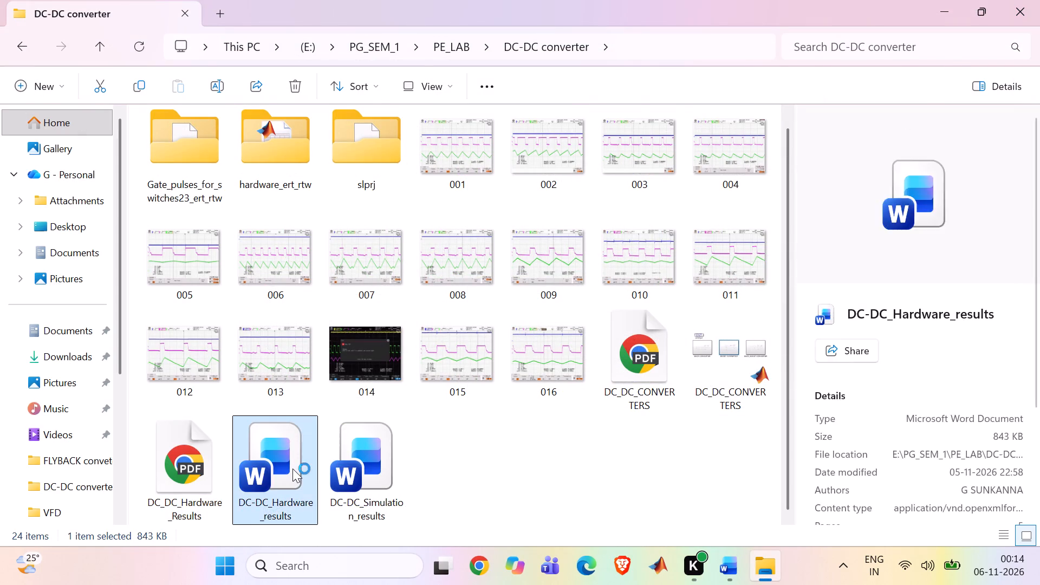
scroll(599, 324, down, 4)
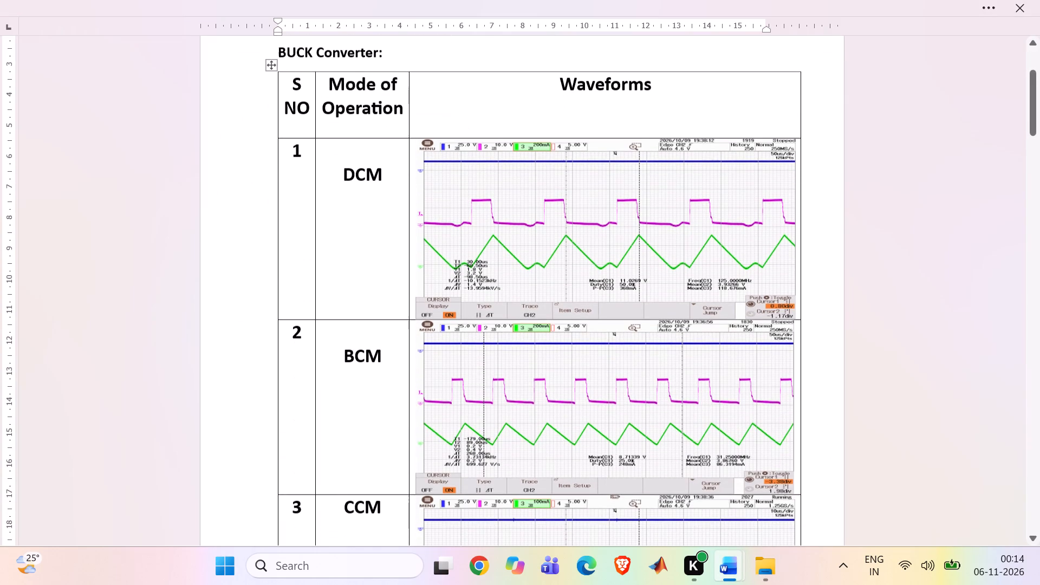
scroll(599, 324, down, 2)
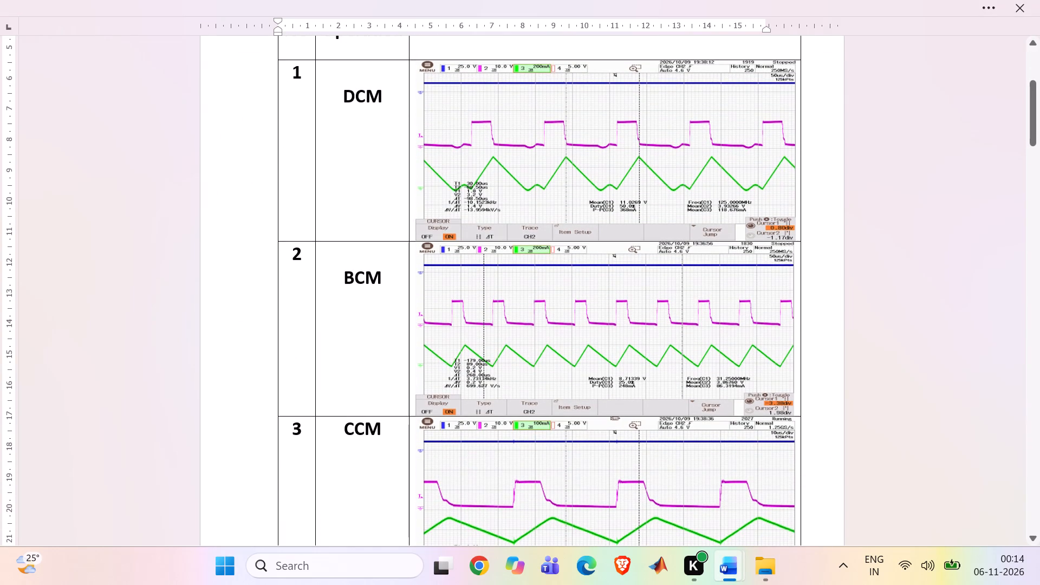
scroll(599, 324, down, 1)
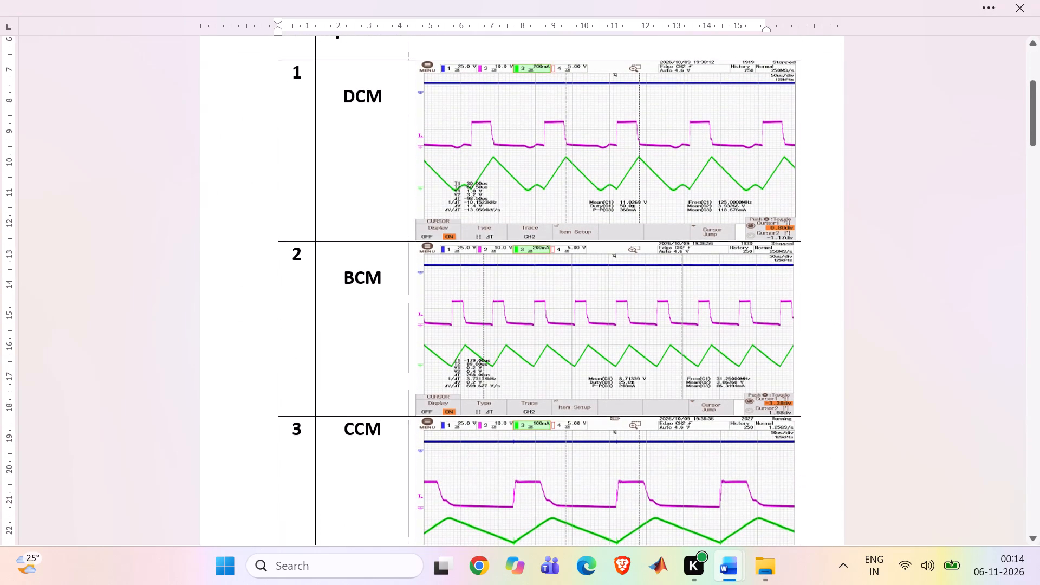
scroll(599, 324, down, 13)
scroll(628, 322, down, 9)
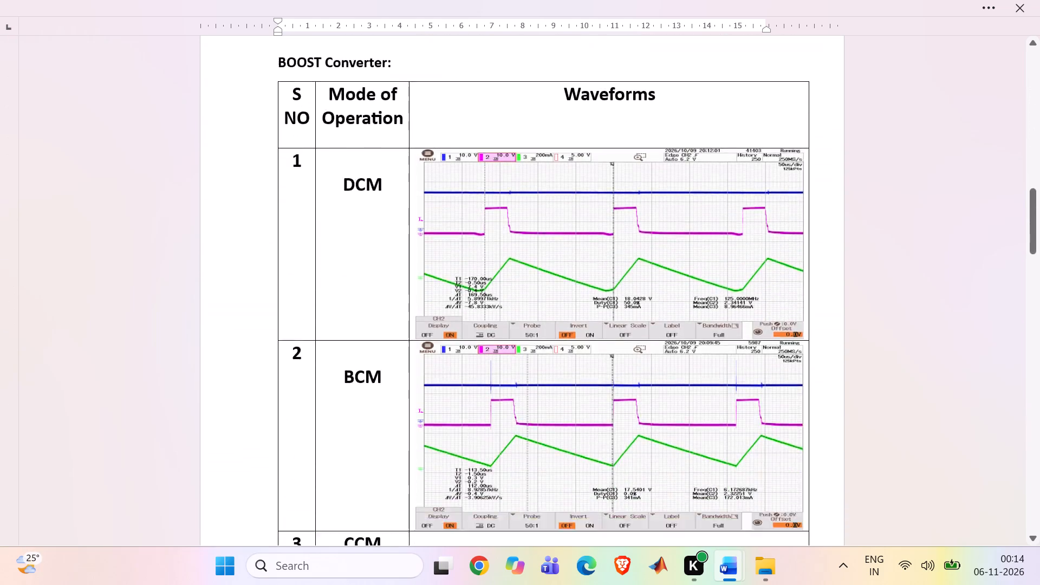
scroll(628, 322, down, 18)
scroll(628, 322, down, 8)
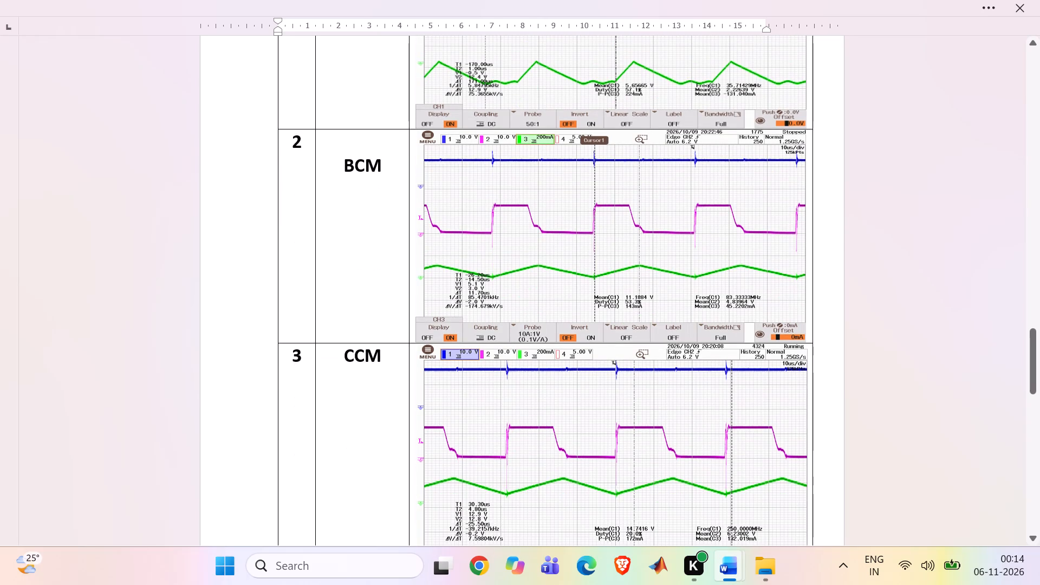
scroll(628, 322, down, 1)
scroll(628, 322, up, 2)
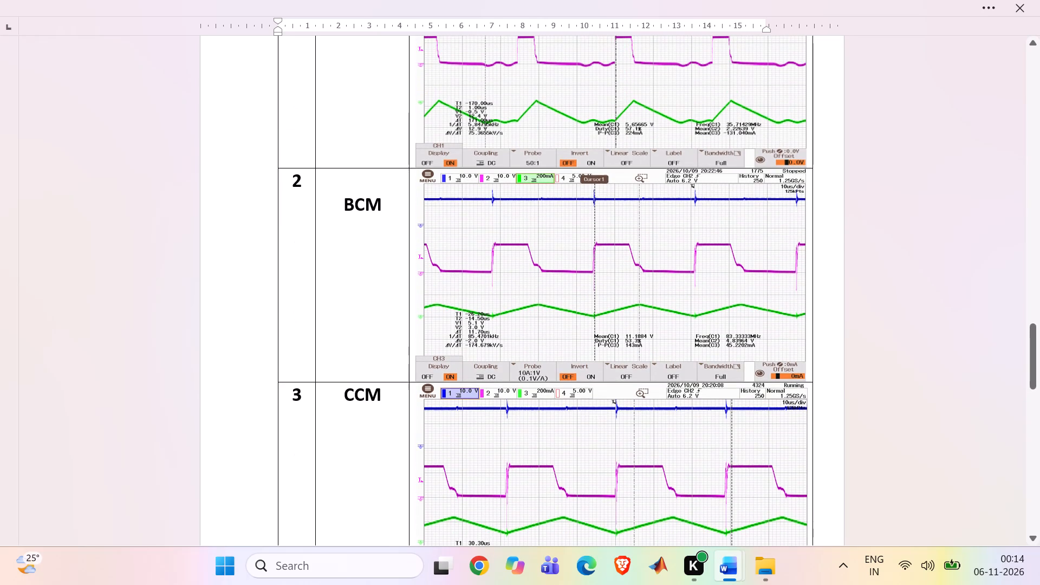
scroll(628, 322, up, 2)
scroll(628, 322, down, 9)
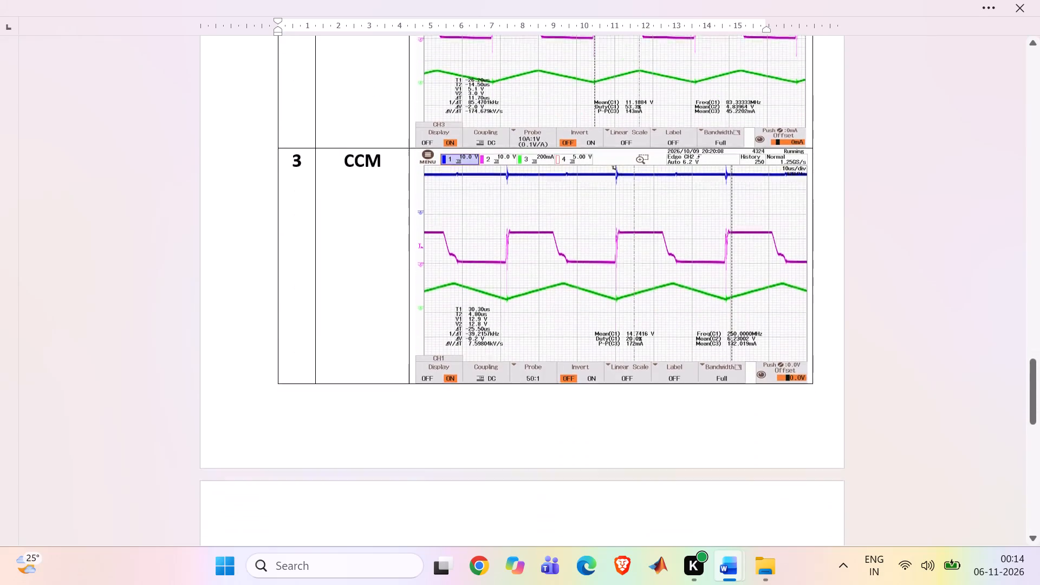
scroll(628, 322, down, 10)
scroll(628, 322, up, 13)
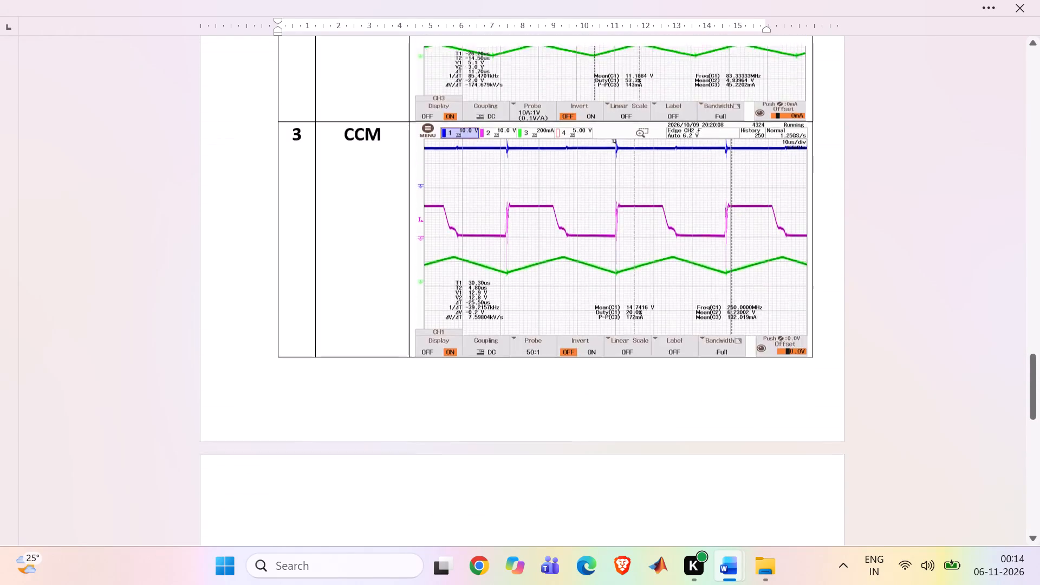
scroll(627, 311, up, 17)
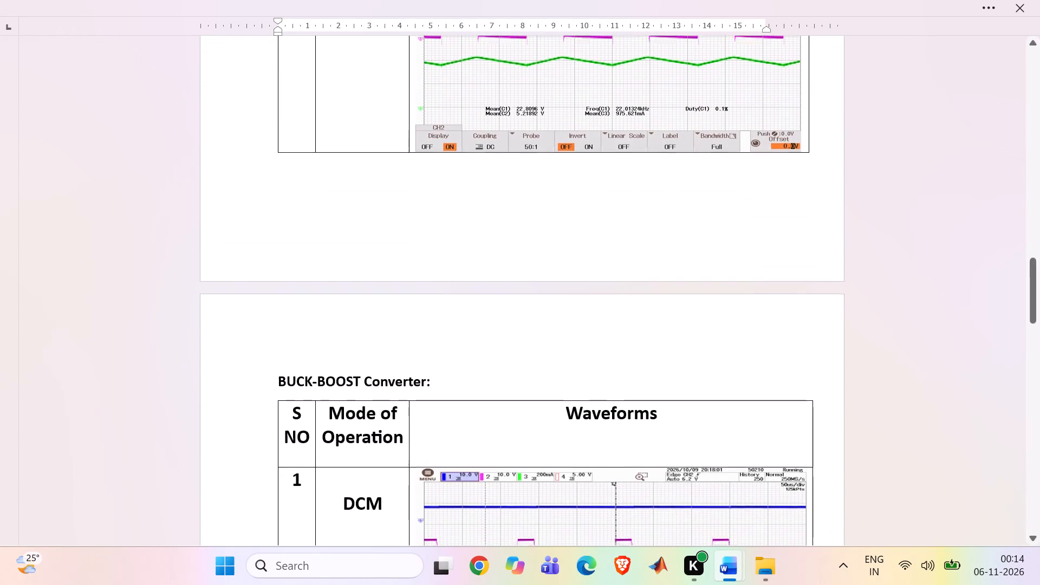
click(1028, 0)
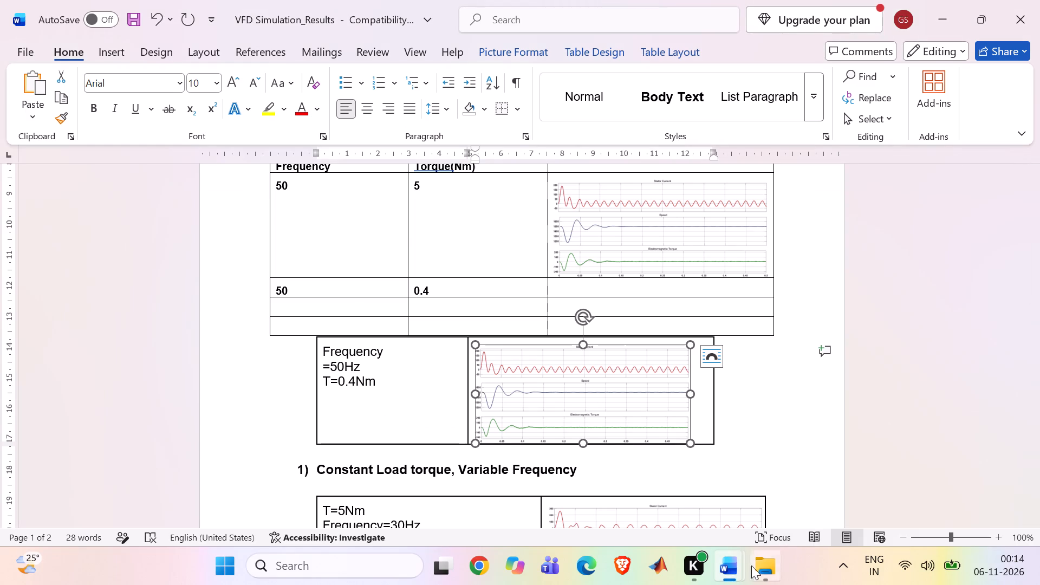
Open the Word document DC-DC_Simulation_results from the DC-DC converter folder, examine the layout of its buck and boost results tables, and close it.
click(755, 561)
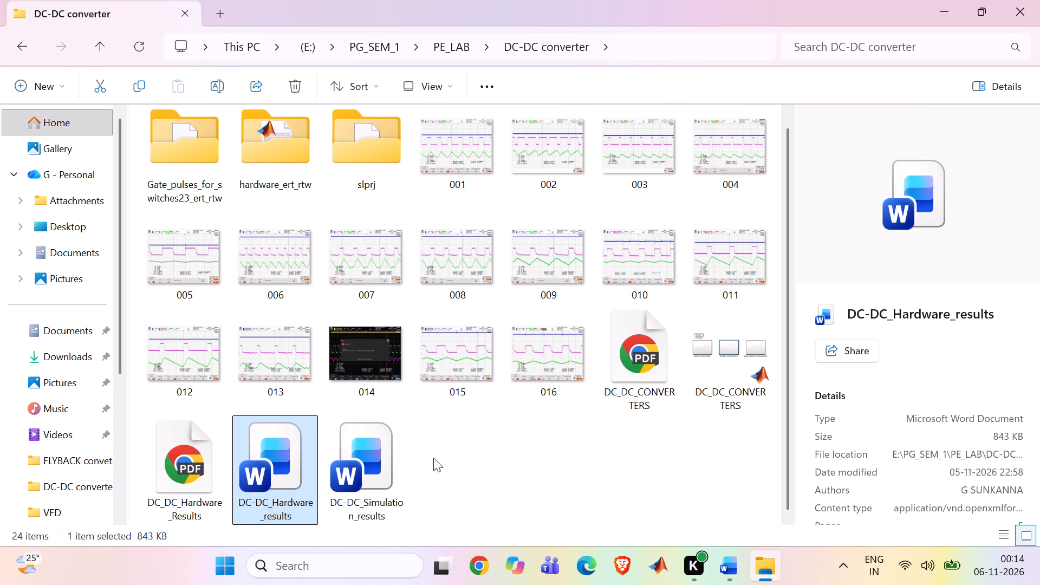
double_click(386, 472)
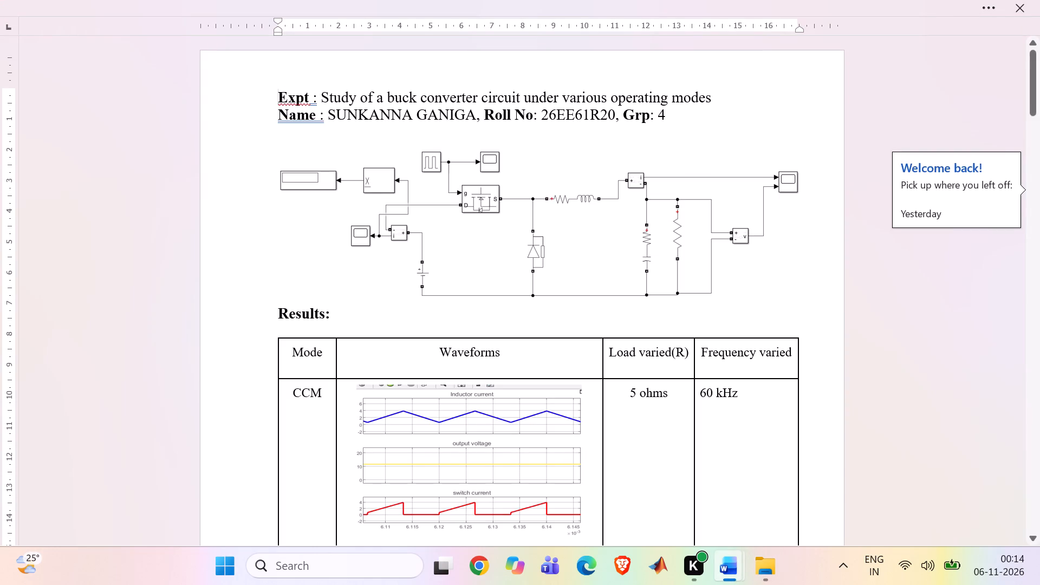
scroll(512, 405, down, 4)
scroll(512, 405, up, 3)
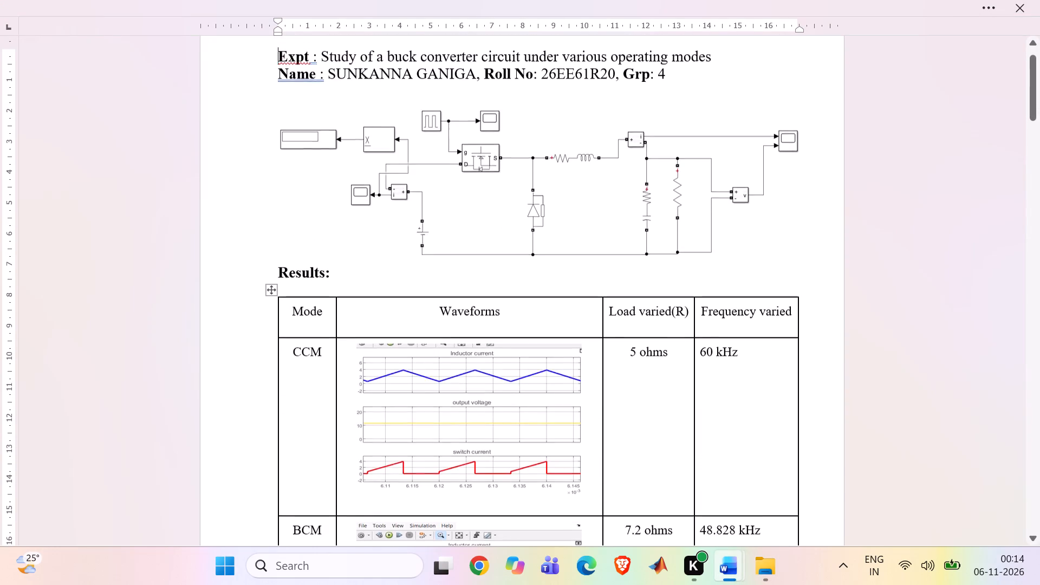
scroll(512, 405, up, 3)
scroll(512, 405, down, 2)
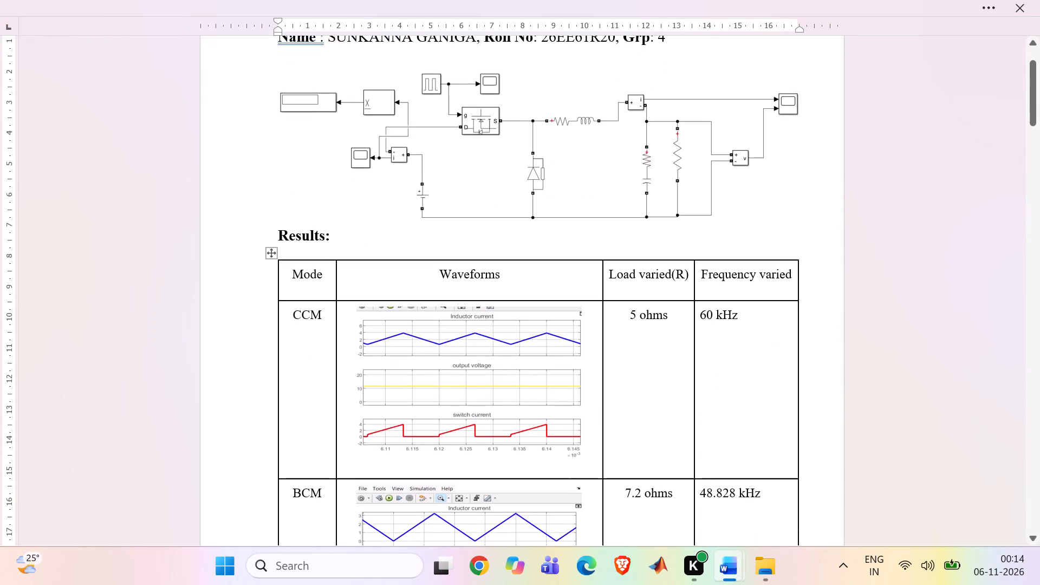
scroll(512, 405, down, 7)
scroll(512, 405, up, 8)
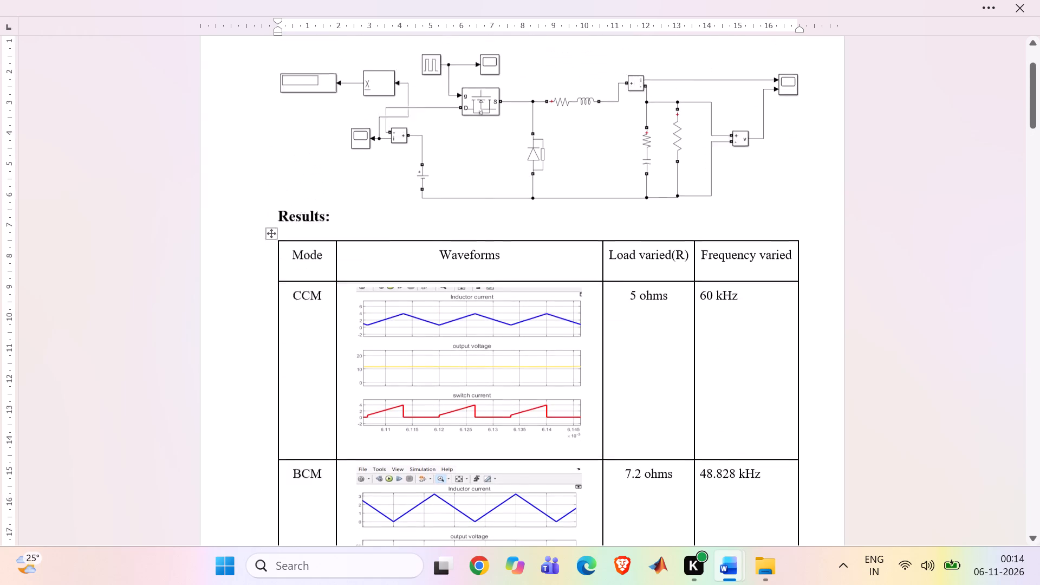
scroll(512, 405, up, 4)
scroll(512, 405, down, 7)
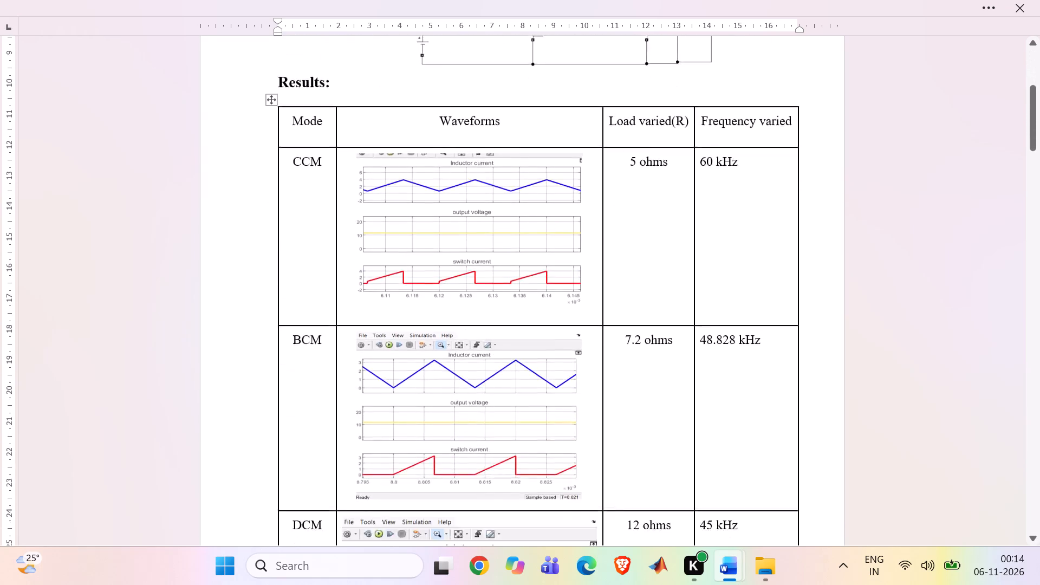
scroll(512, 405, down, 17)
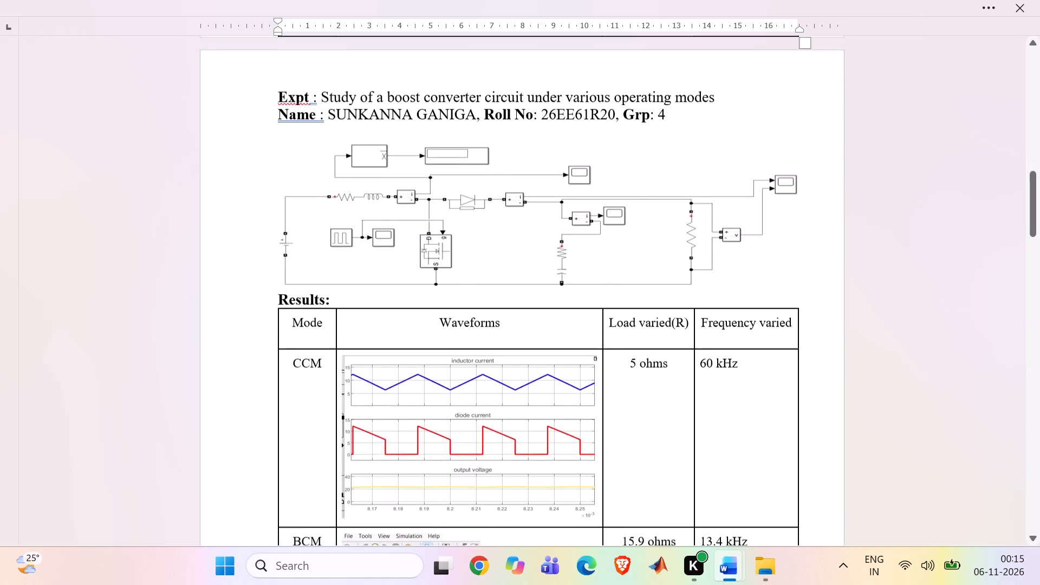
scroll(512, 405, down, 2)
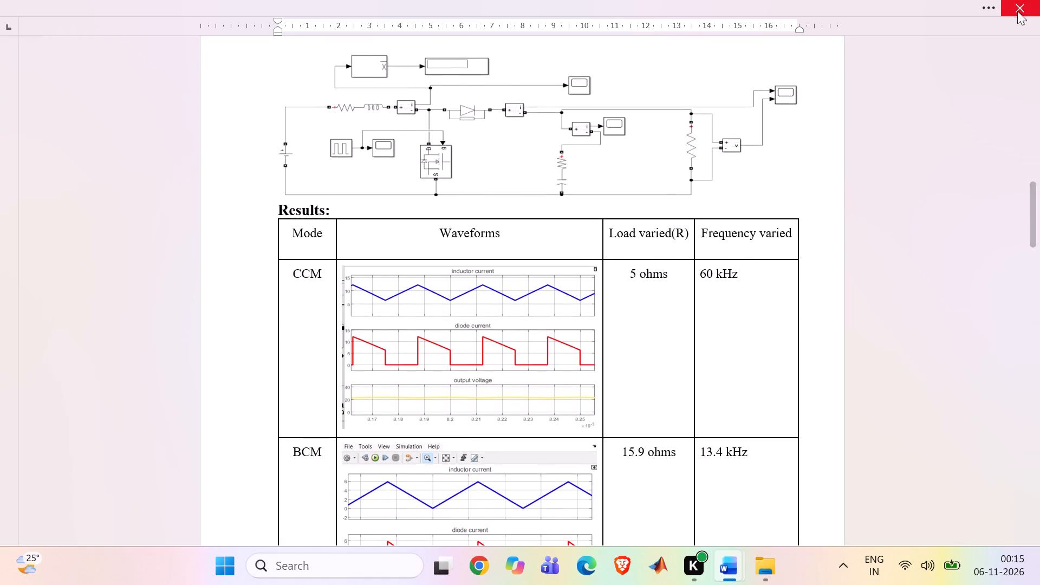
click(1020, 9)
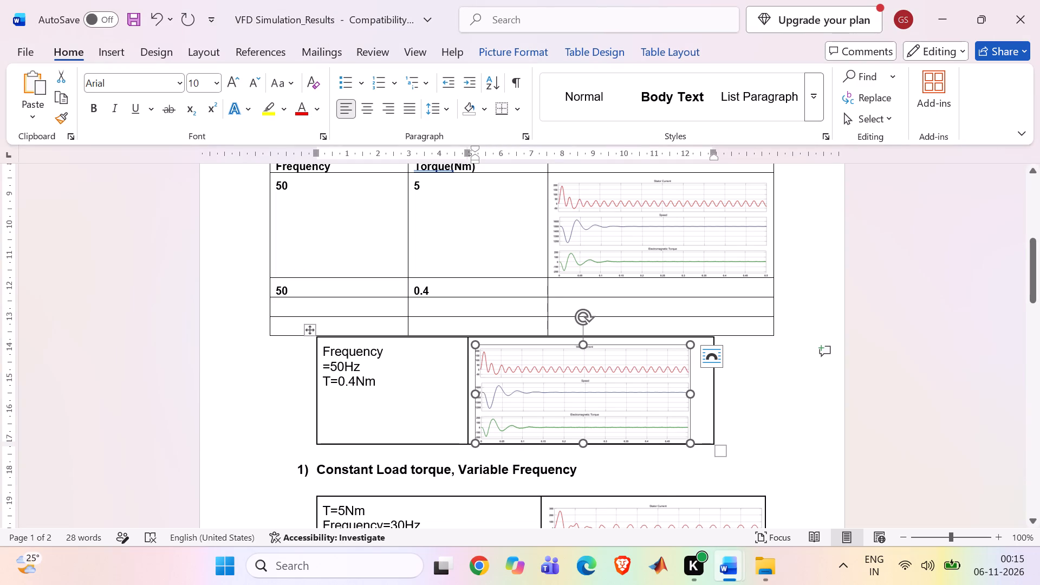
Move the waveform picture from the old "Frequency =50Hz, T=0.4Nm" row into the third column of the new table's 50 / 0.4 row.
key(ctrl+x)
click(597, 289)
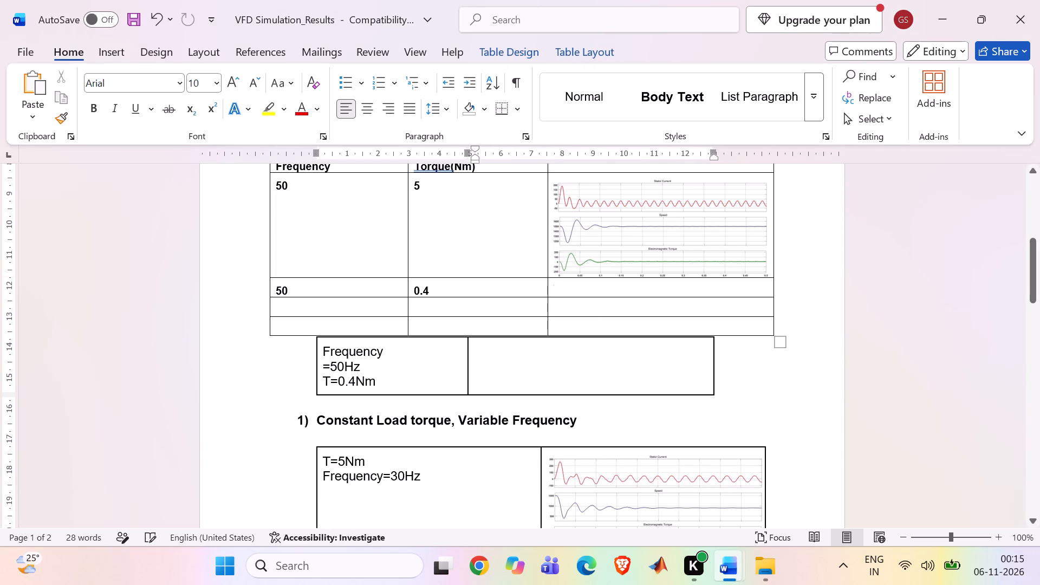
key(ctrl+v)
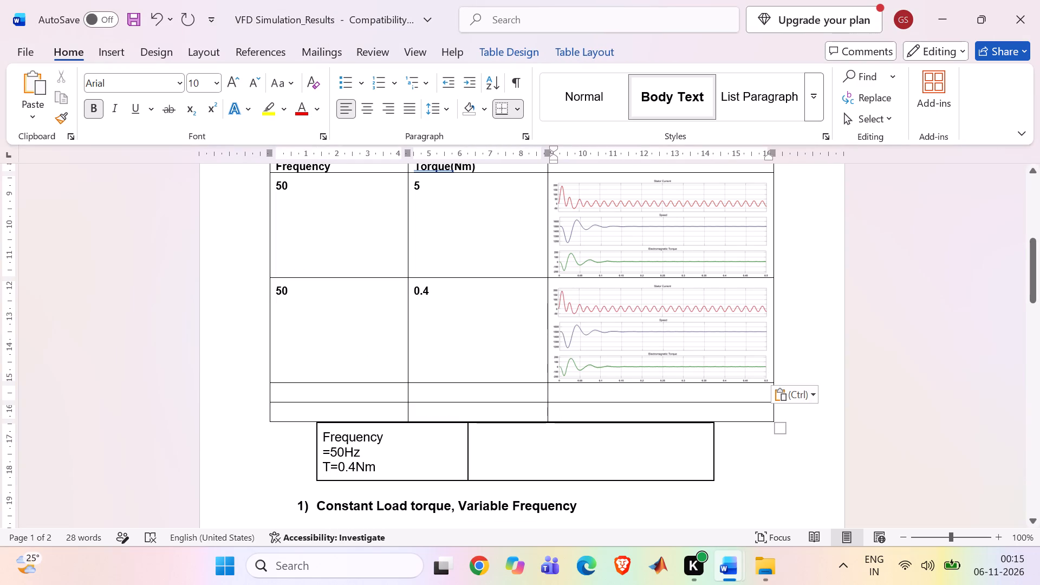
Delete the leftover "Frequency =50Hz, T=0.4Nm" row of the old results table below the new one.
drag(558, 474, 379, 453)
drag(379, 453, 379, 454)
key(BackSpace)
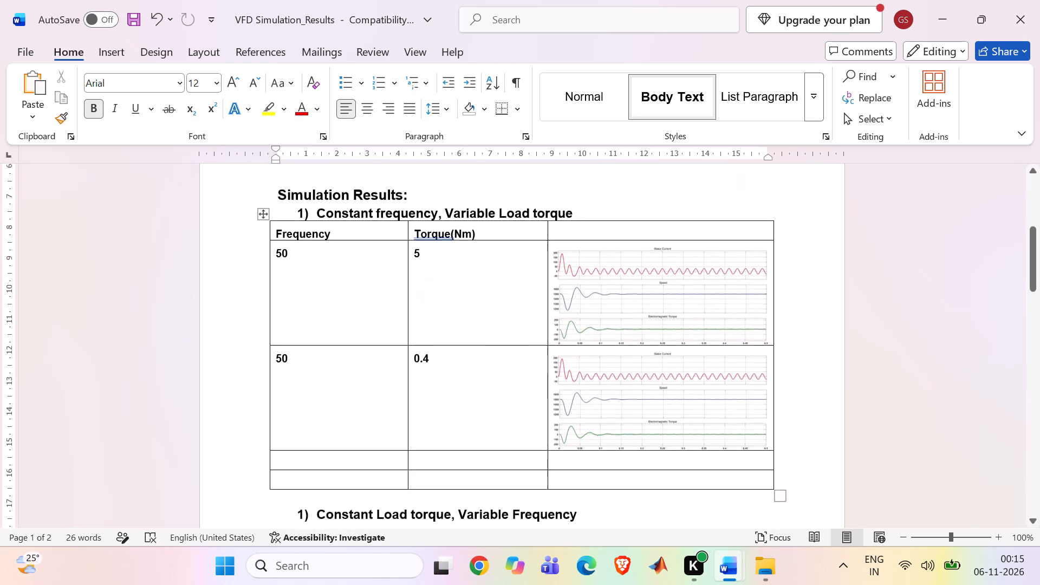
Delete the two empty rows at the bottom of the new frequency and torque table.
drag(304, 434, 550, 451)
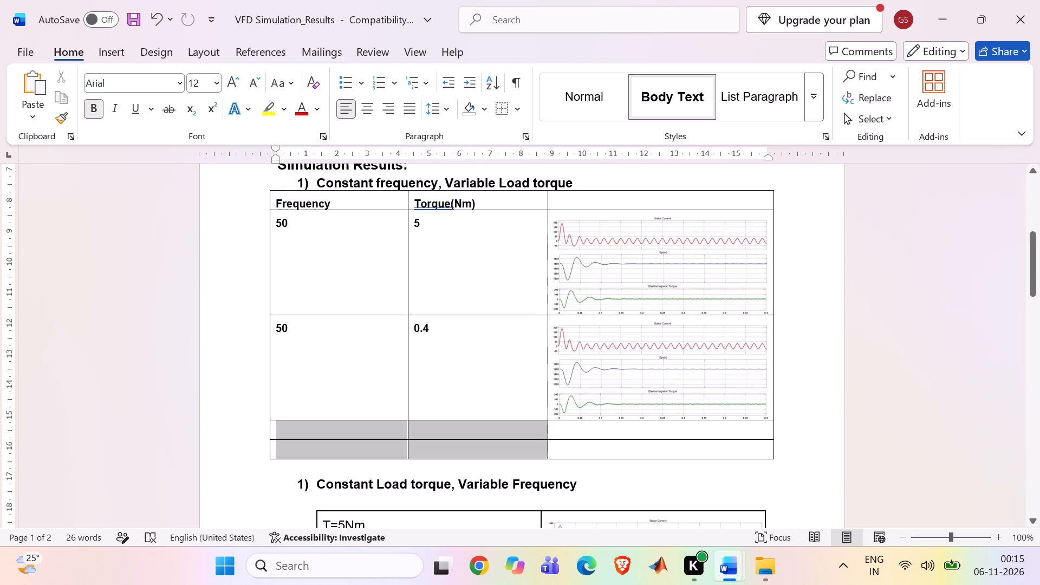
drag(550, 451, 620, 459)
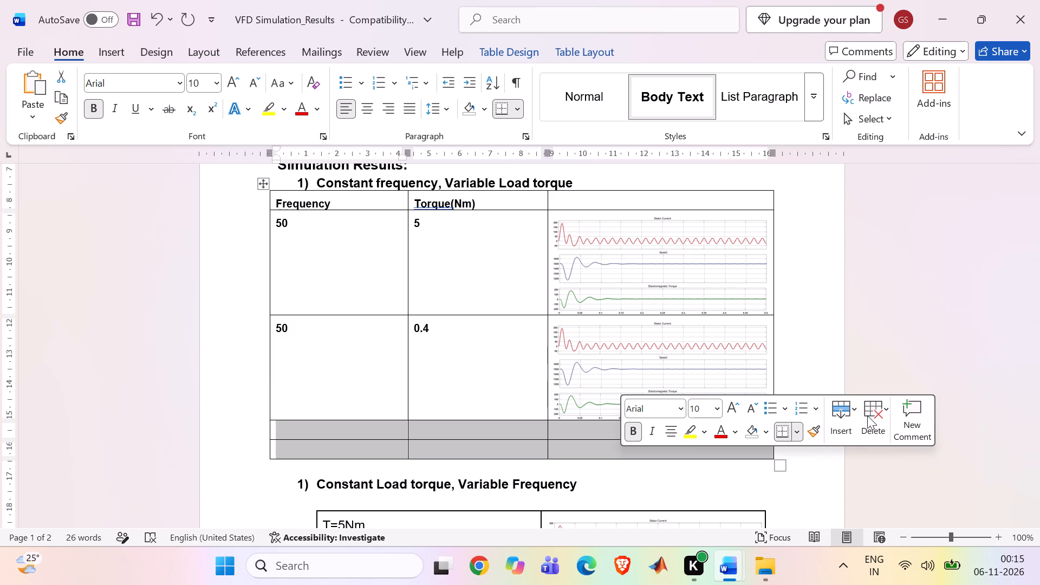
click(867, 415)
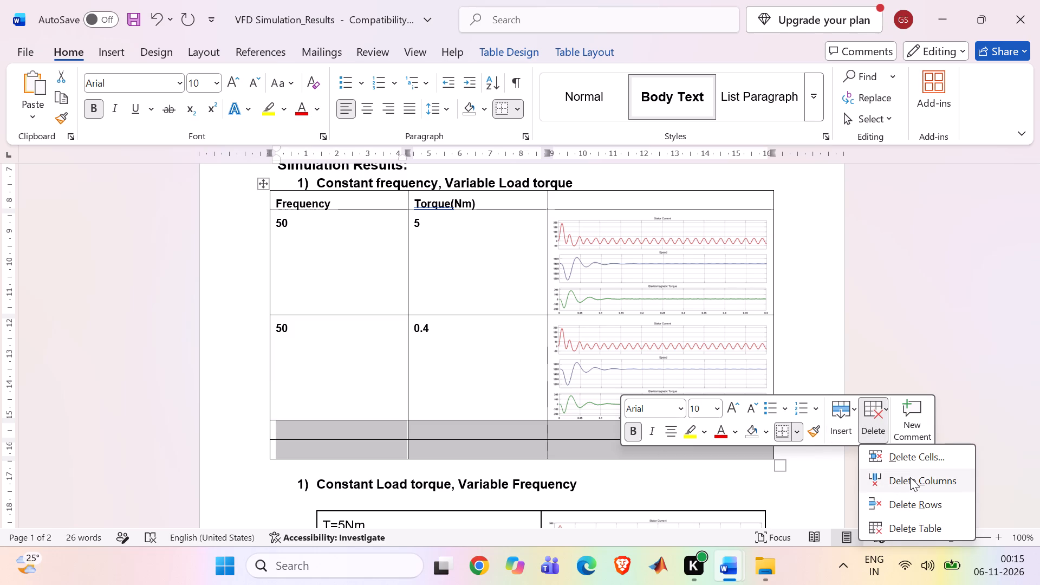
click(903, 502)
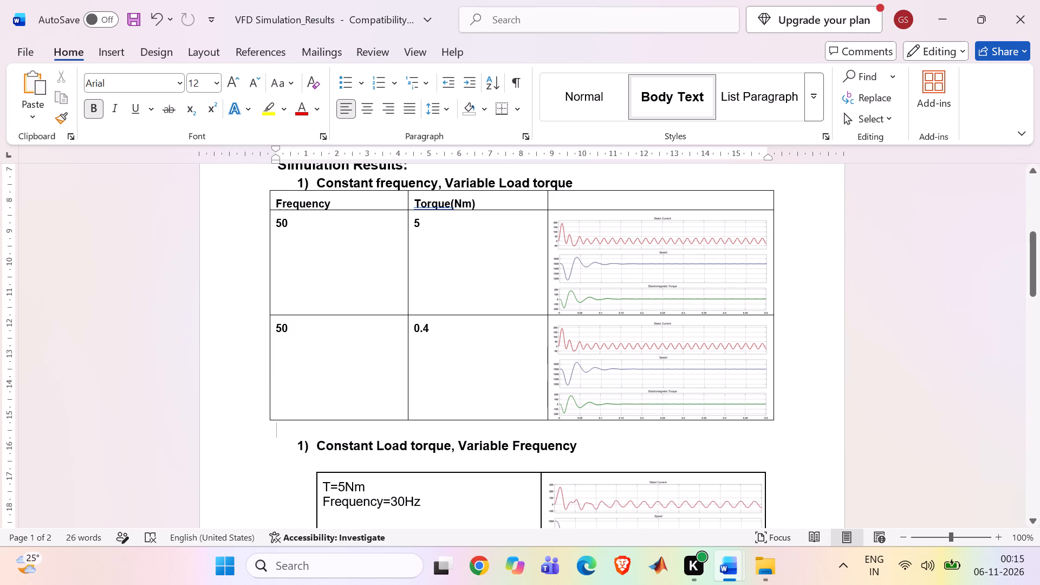
Replace the automatic number of the "Constant Load torque, Variable Frequency" heading with a manual "2)".
scroll(310, 438, down, 1)
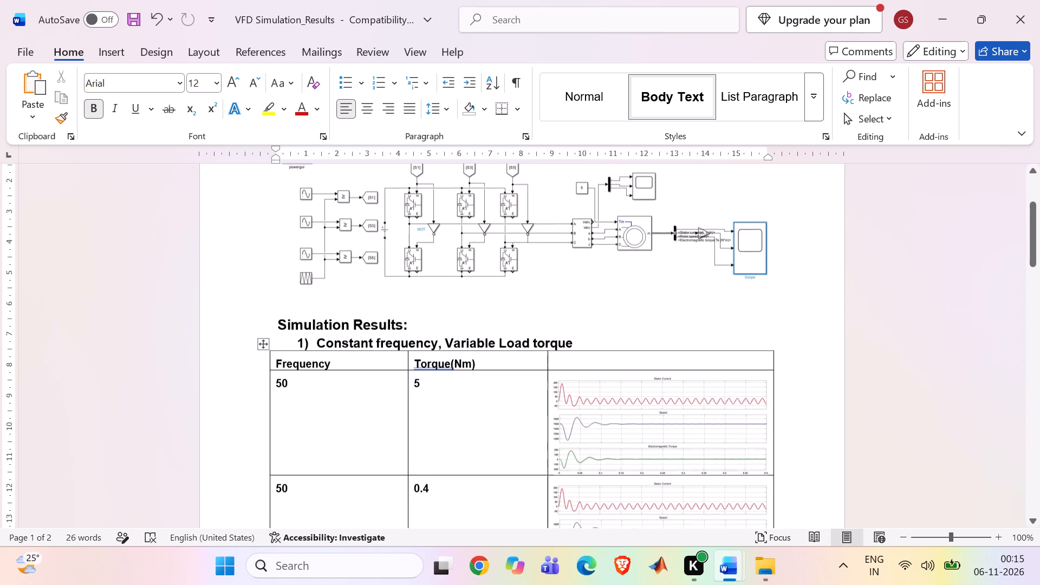
scroll(310, 438, down, 1)
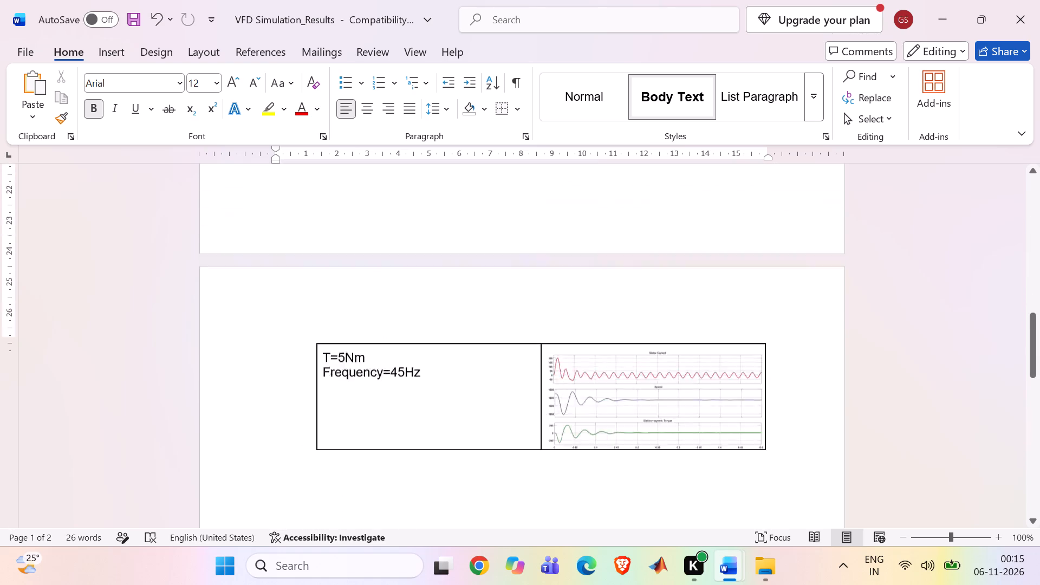
scroll(447, 320, up, 2)
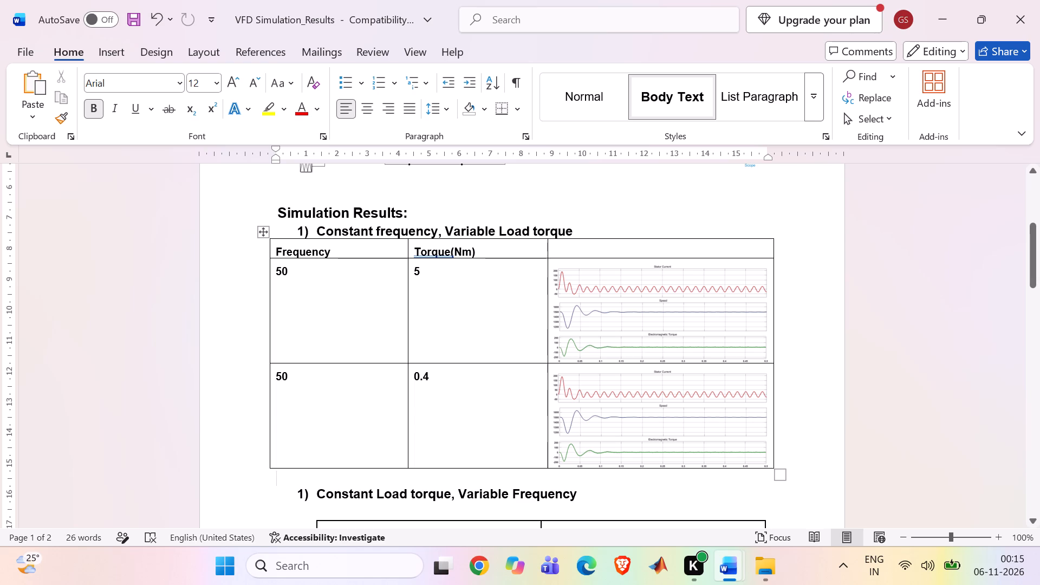
click(303, 492)
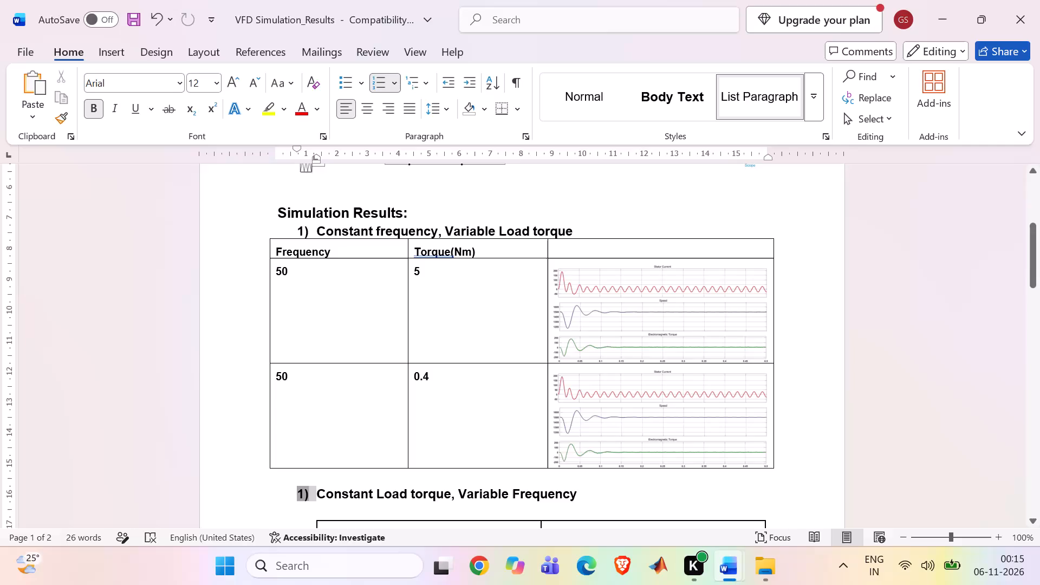
click(303, 492)
click(303, 492)
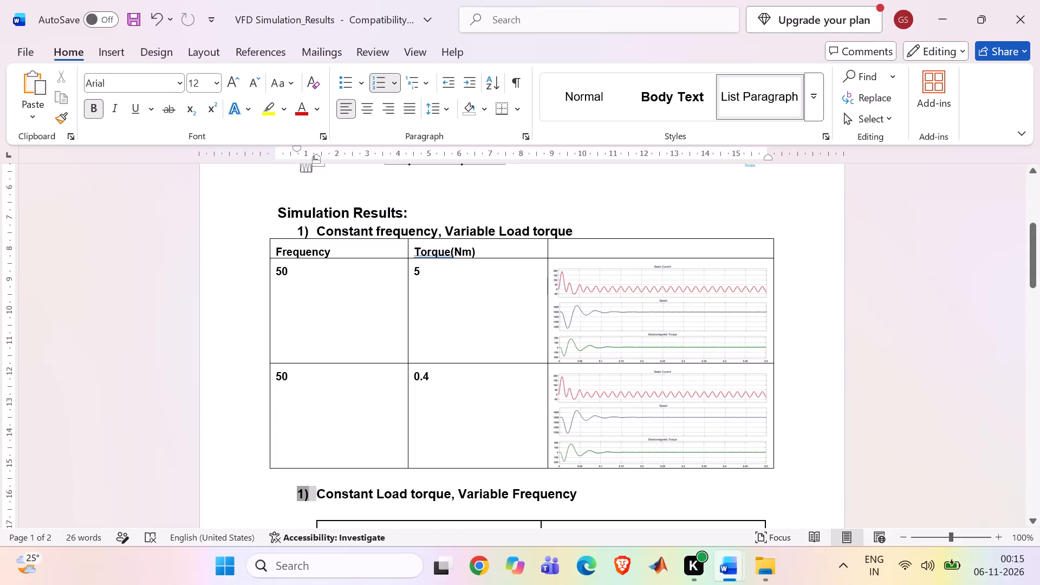
click(294, 489)
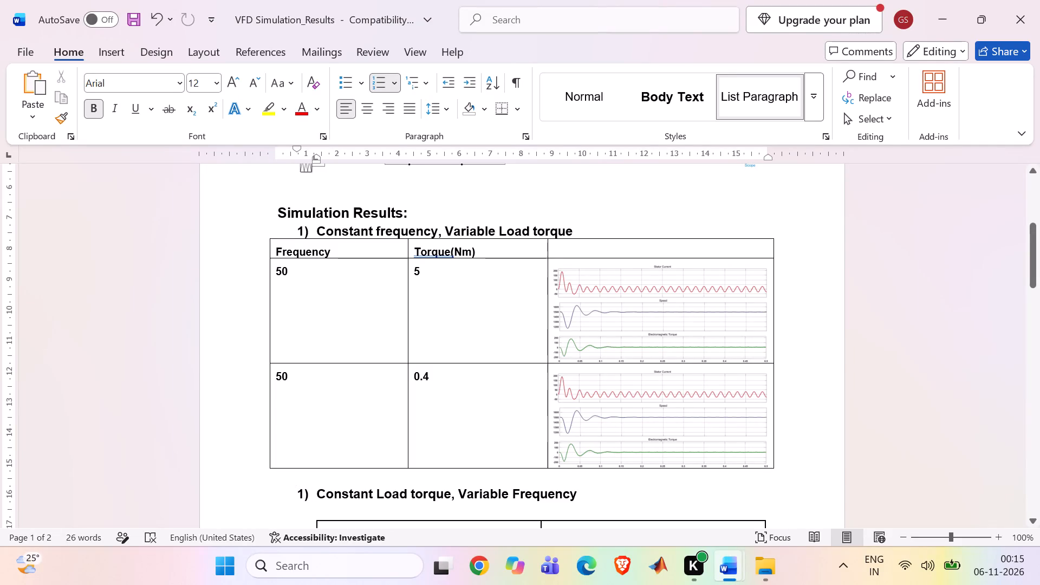
click(300, 492)
click(300, 492)
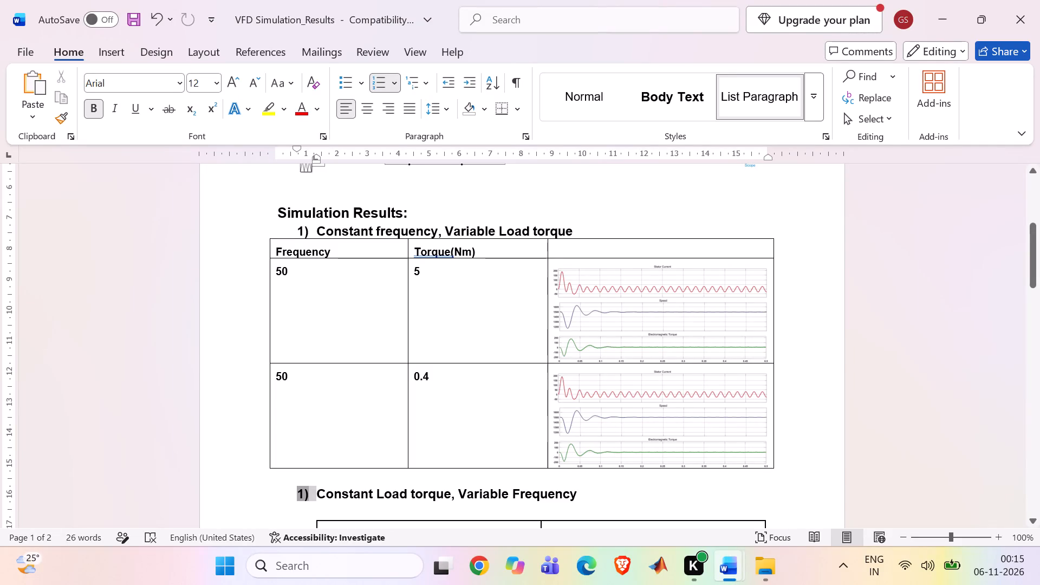
click(287, 492)
key(Left)
key(Left)
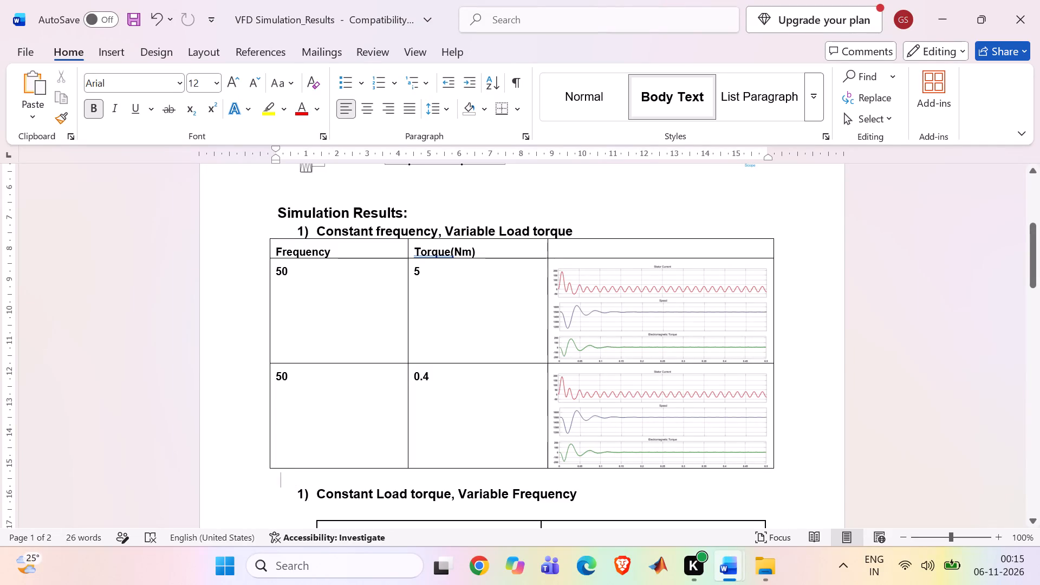
key(Right)
key(BackSpace)
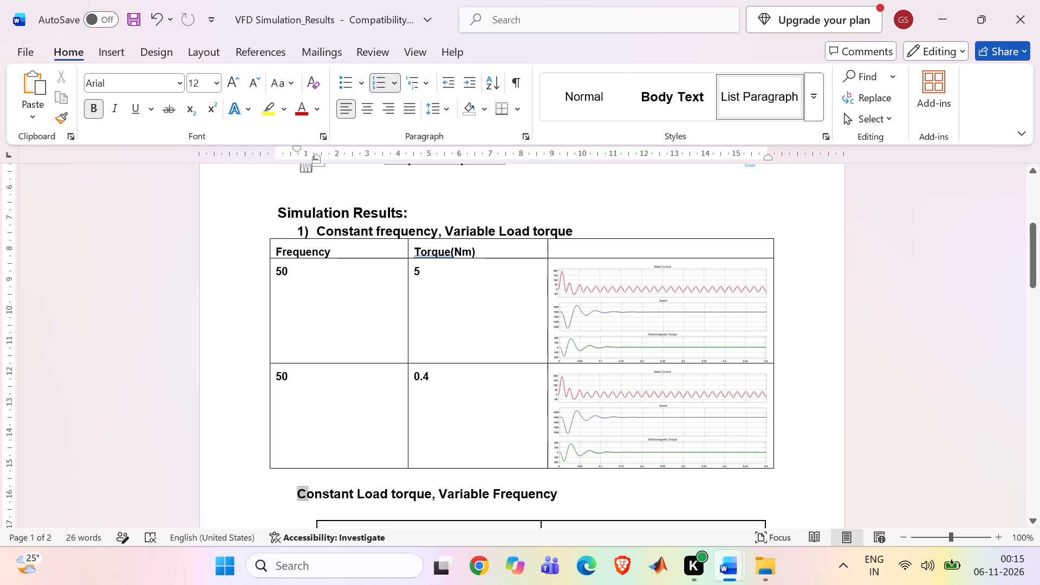
key(2)
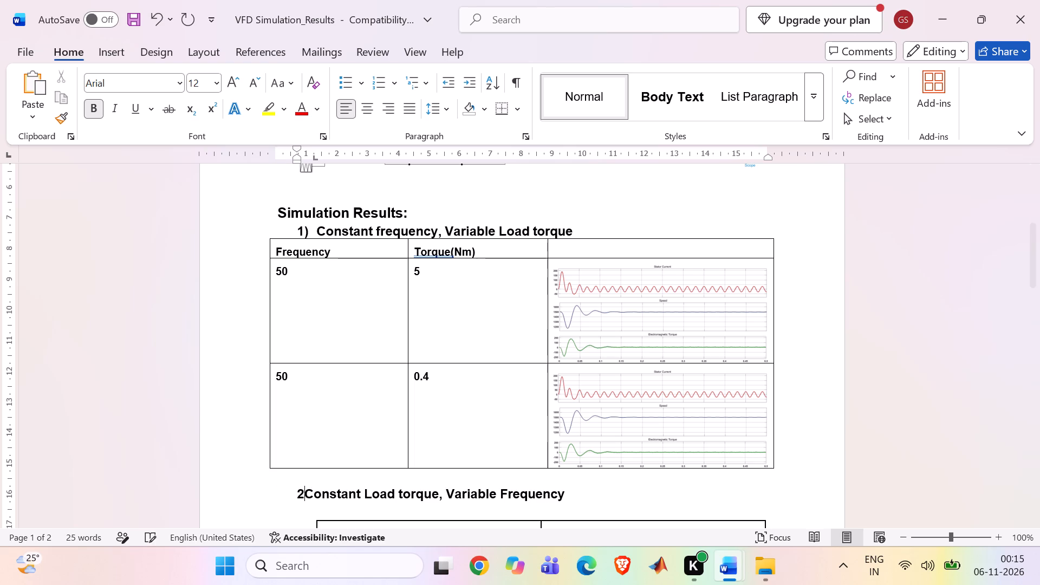
key(shift+parenright)
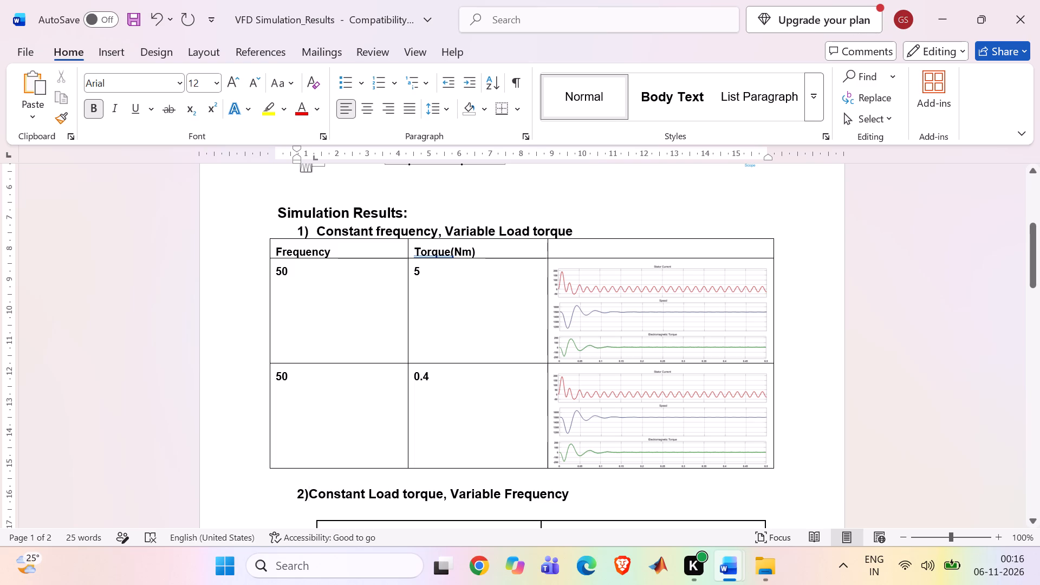
Enter "Waveform" as the header of the third column in the variable load torque table.
scroll(451, 492, down, 1)
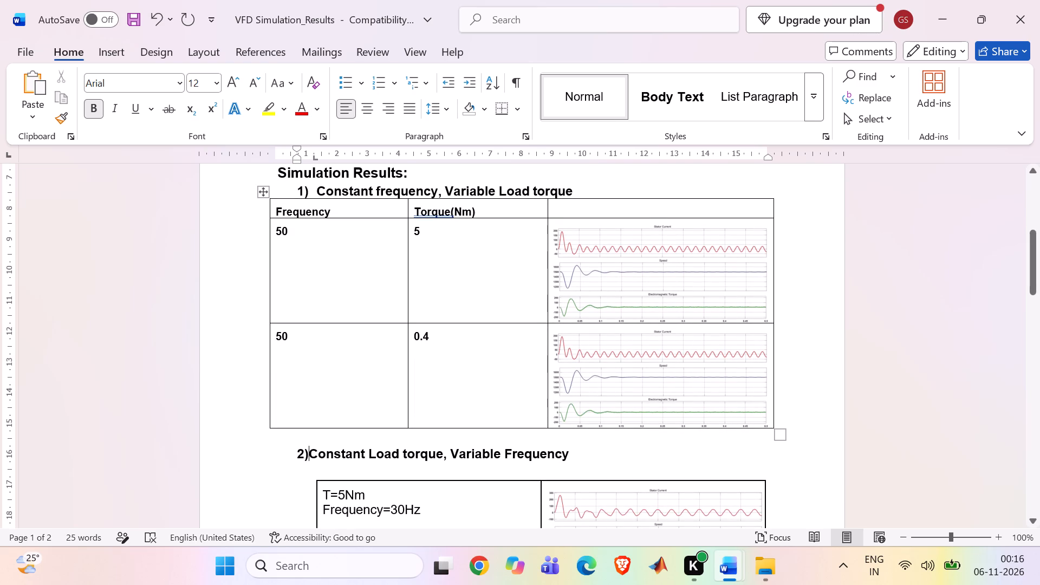
click(590, 210)
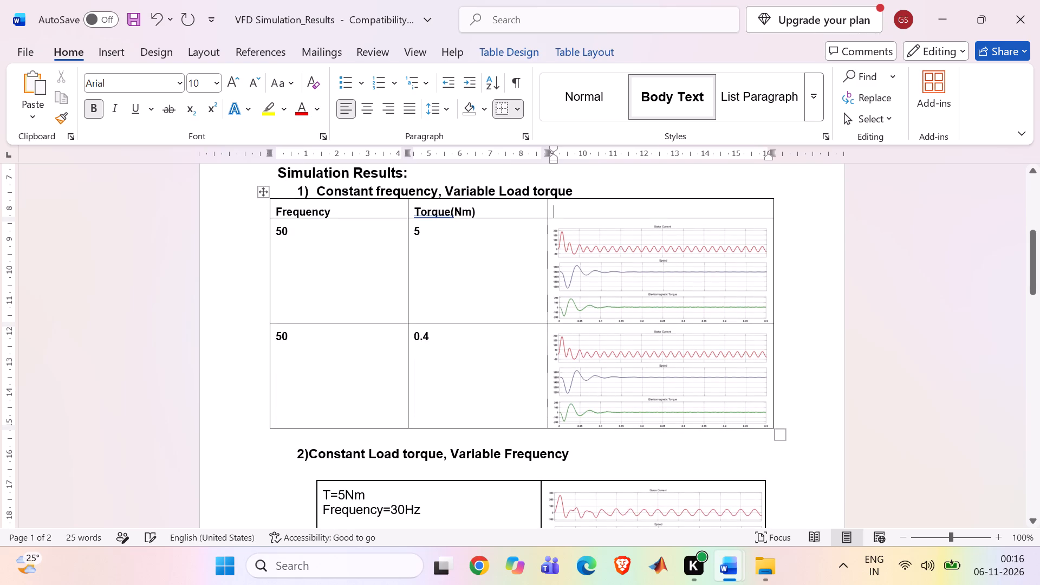
key(shift+w)
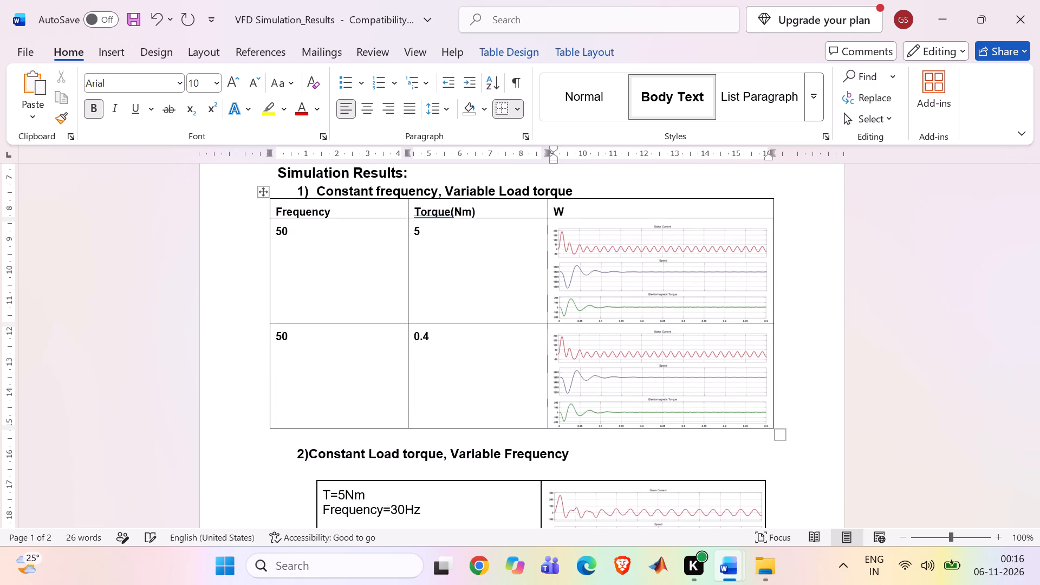
text(av)
text(efoe)
key(BackSpace)
text(rm)
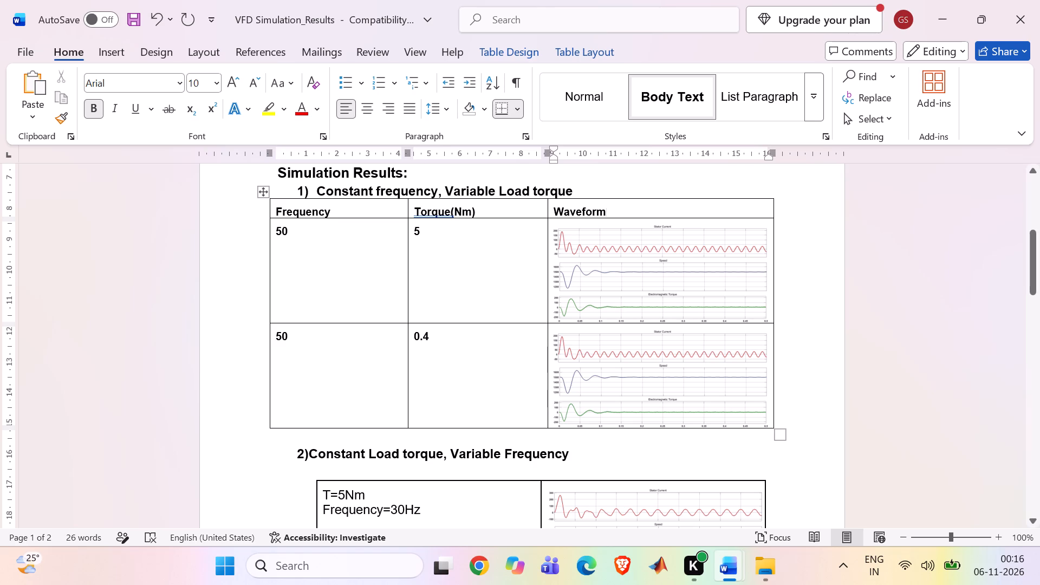
Copy the whole variable load torque table and paste it below the "2)Constant Load torque, Variable Frequency" heading.
drag(276, 209, 383, 270)
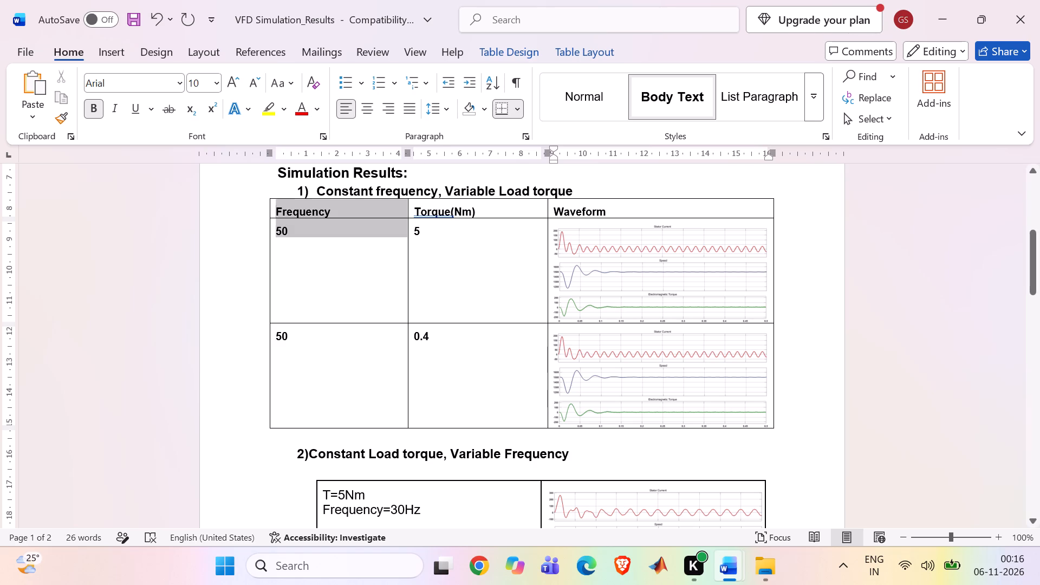
drag(383, 270, 620, 378)
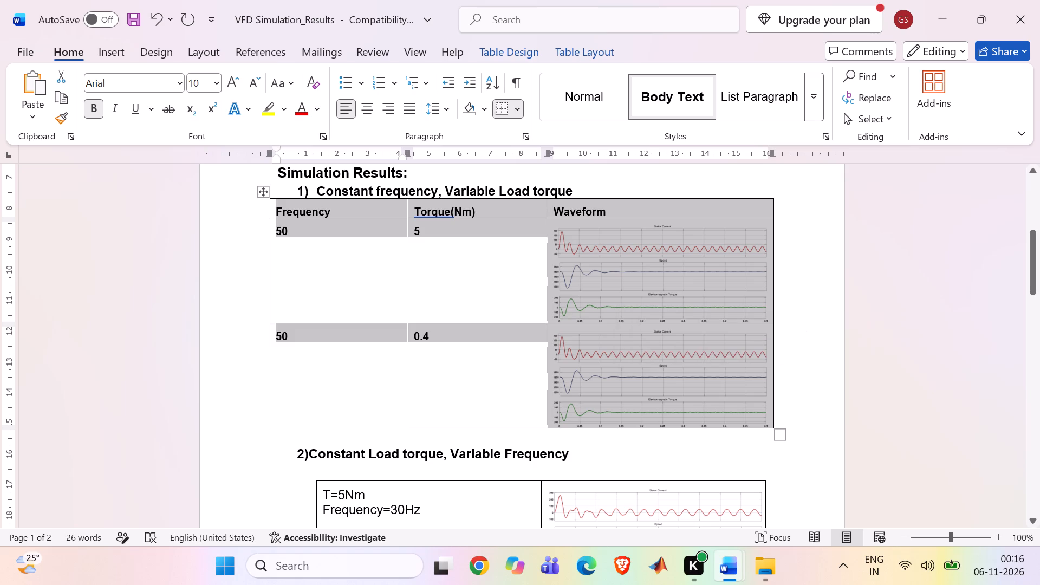
key(ctrl+c)
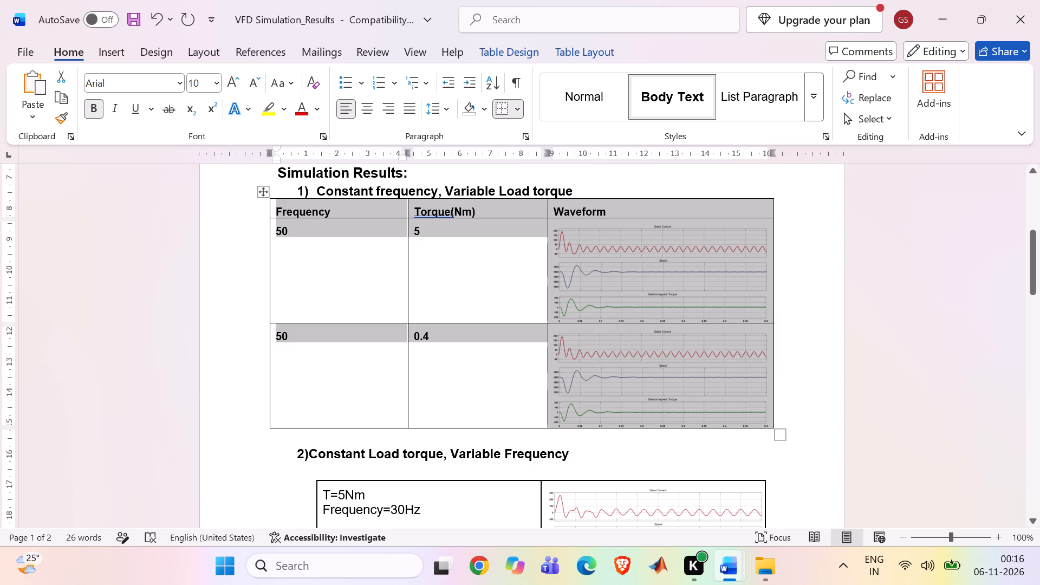
click(571, 463)
click(571, 457)
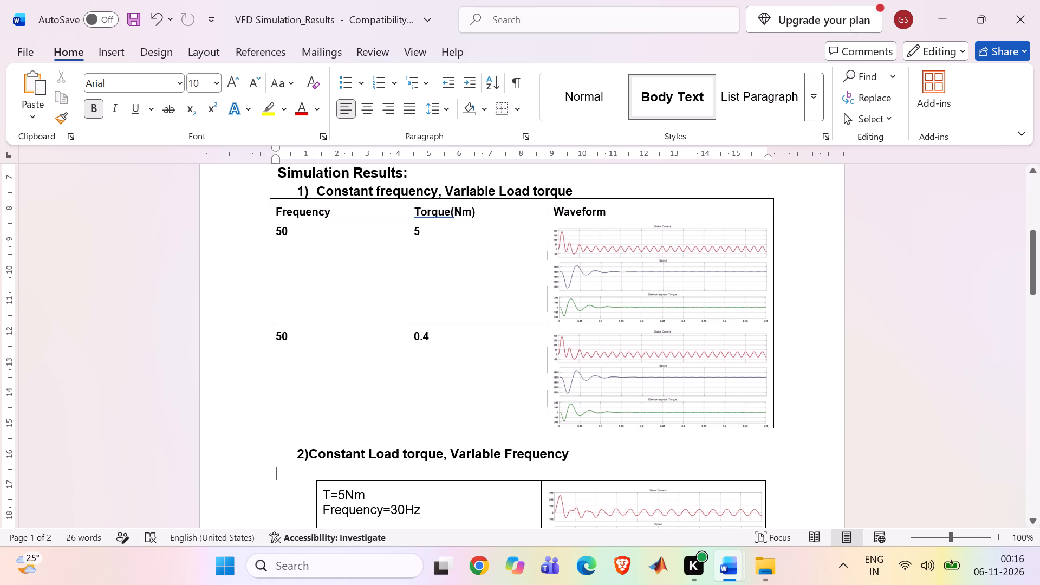
key(Return)
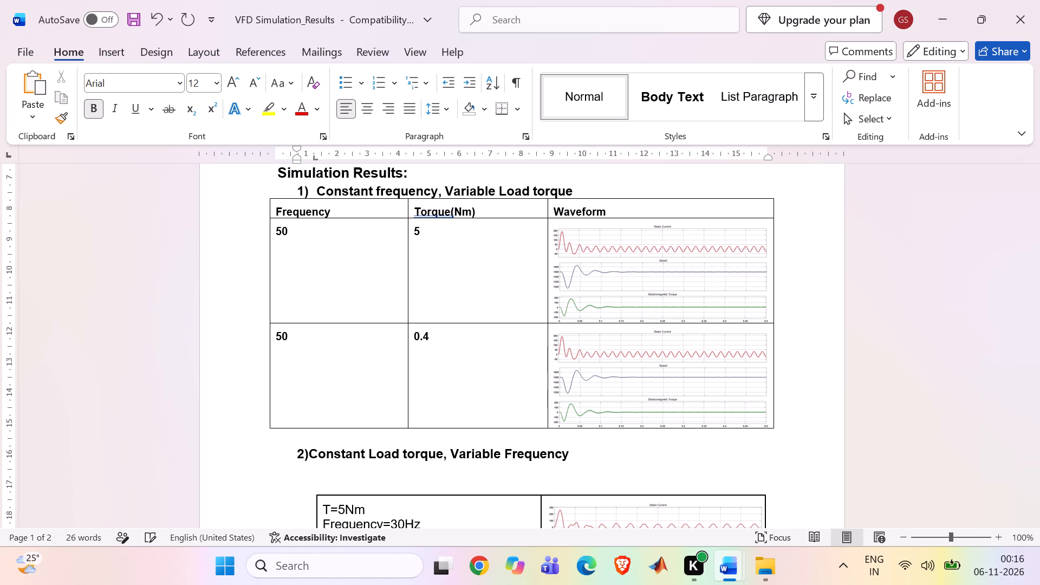
key(ctrl+v)
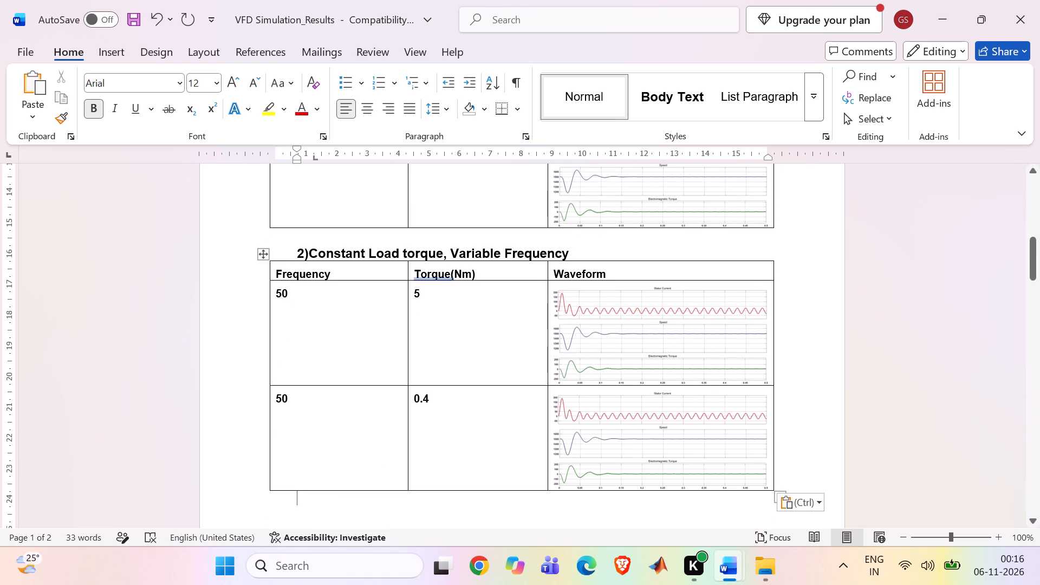
Insert a blank line between the "2)Constant Load torque, Variable Frequency" heading and the table below it, keeping the gap above the heading.
click(598, 254)
key(Return)
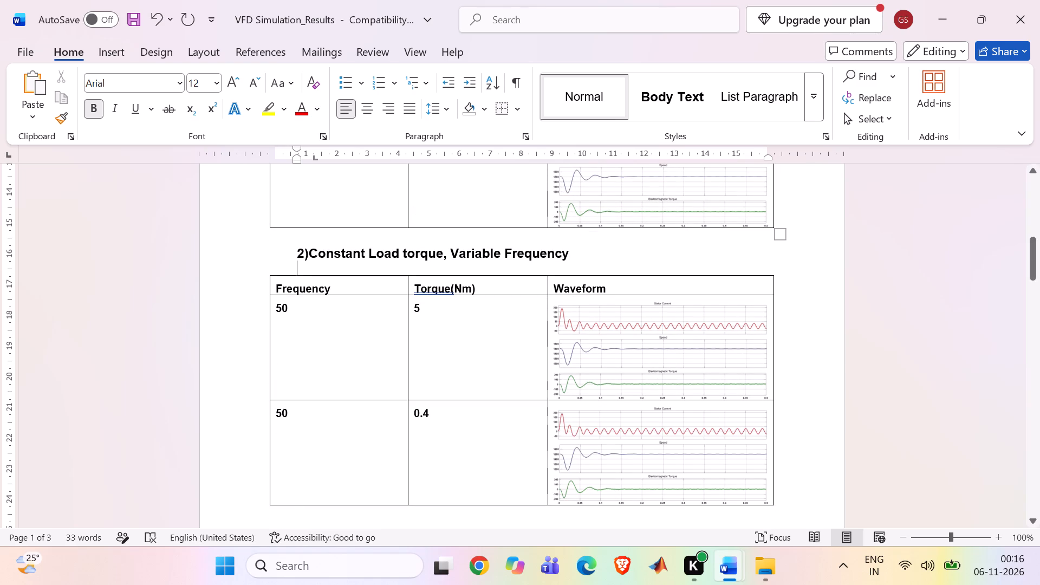
click(300, 252)
key(BackSpace)
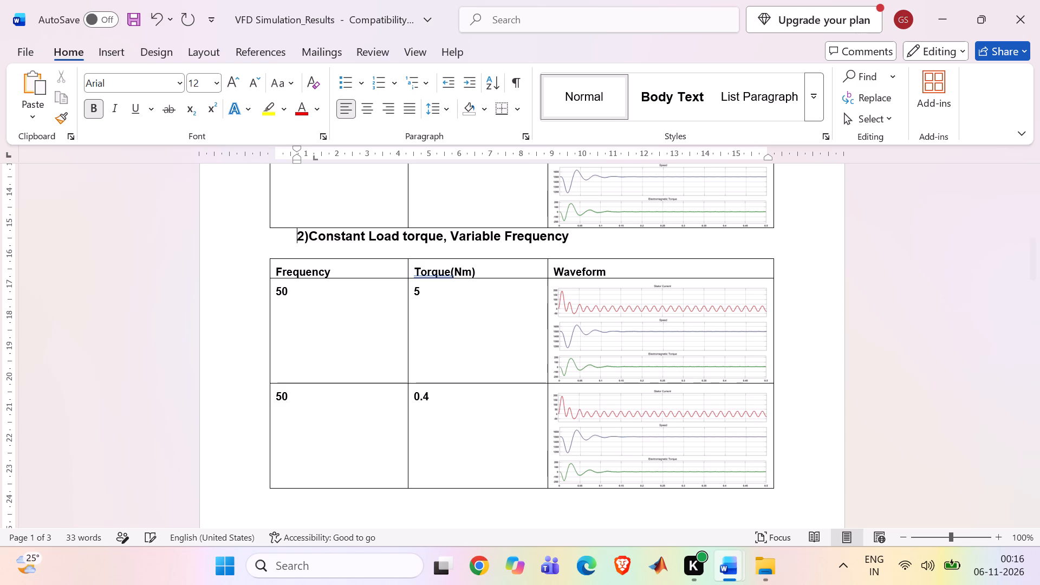
key(Return)
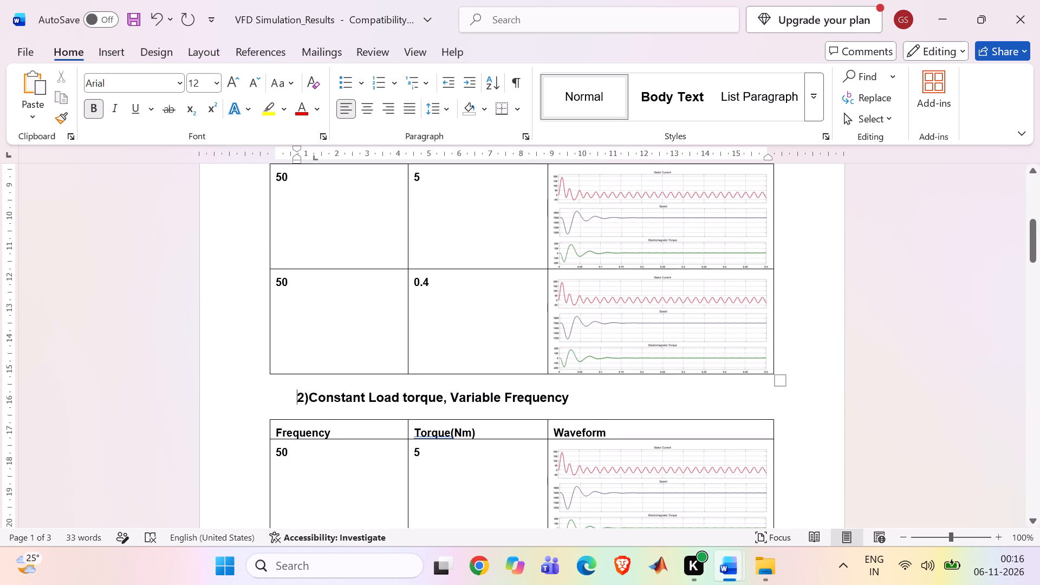
Set the frequency in the first data row of the variable frequency table to 30.
scroll(347, 362, down, 2)
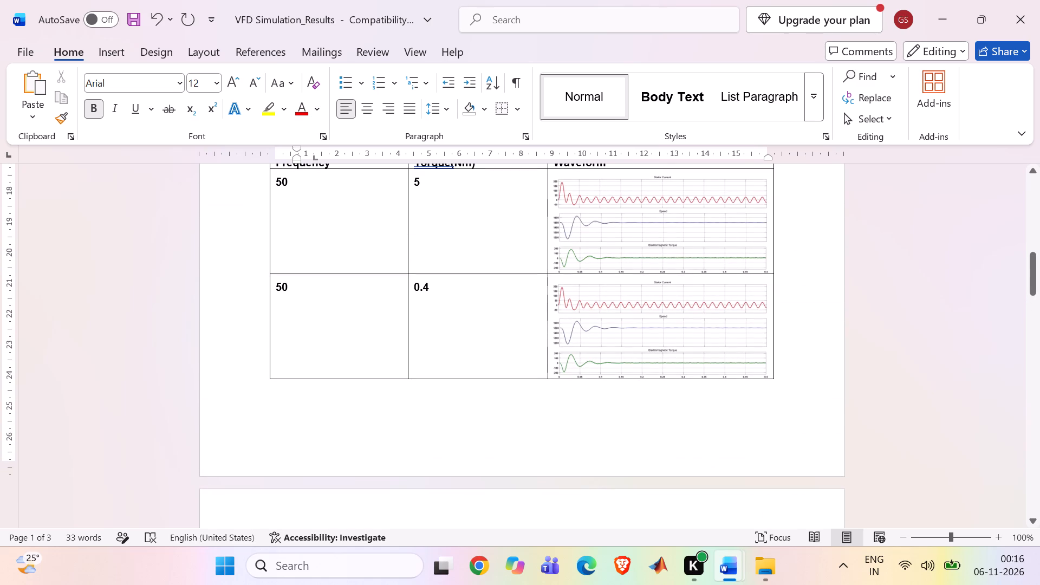
click(290, 192)
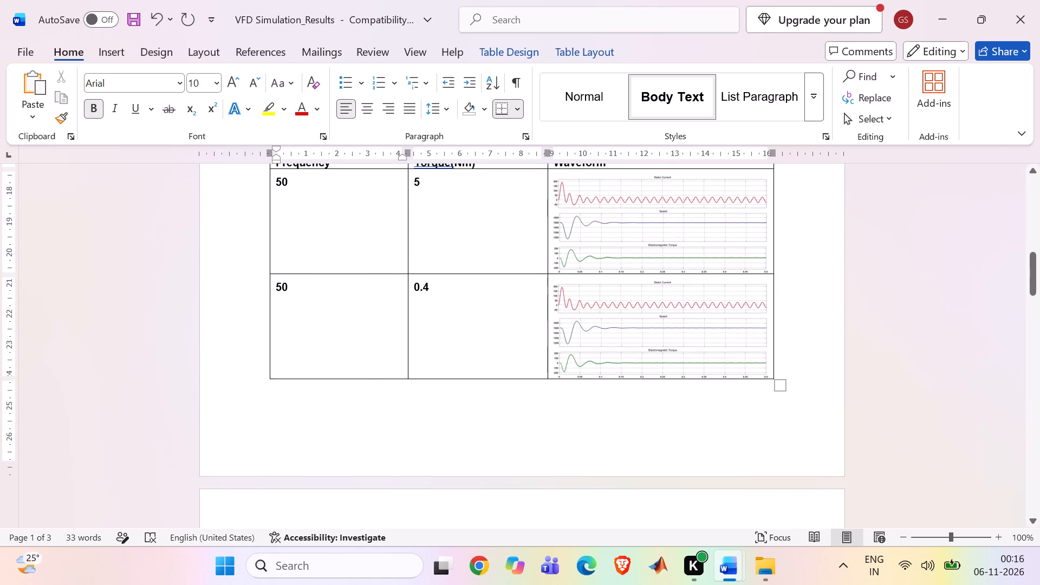
key(BackSpace)
key(BackSpace)
text(30)
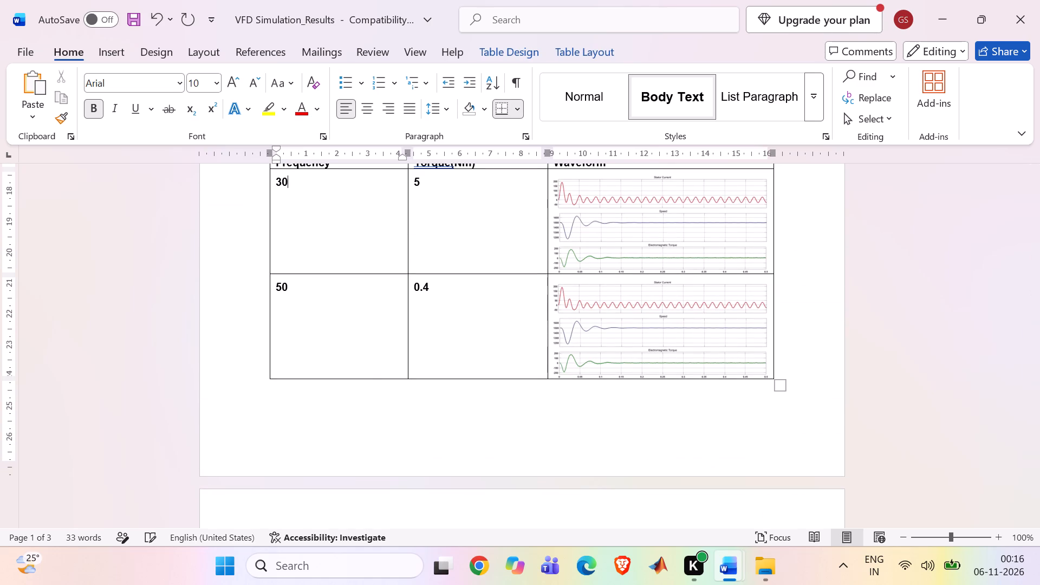
Check the old results rows for the second frequency and set the variable frequency table's second data row to 45.
scroll(481, 333, down, 2)
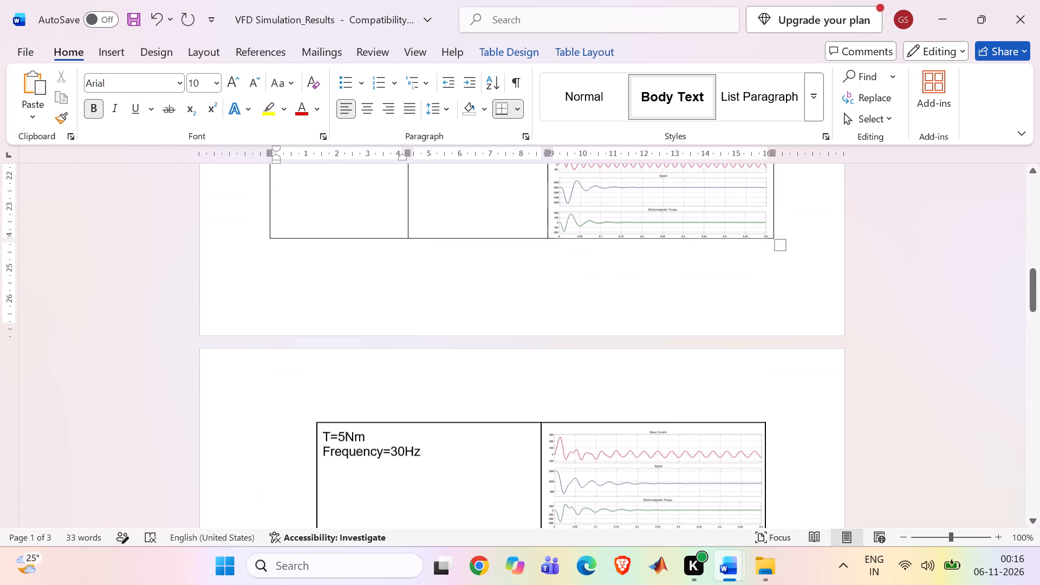
scroll(481, 333, down, 2)
scroll(481, 333, up, 1)
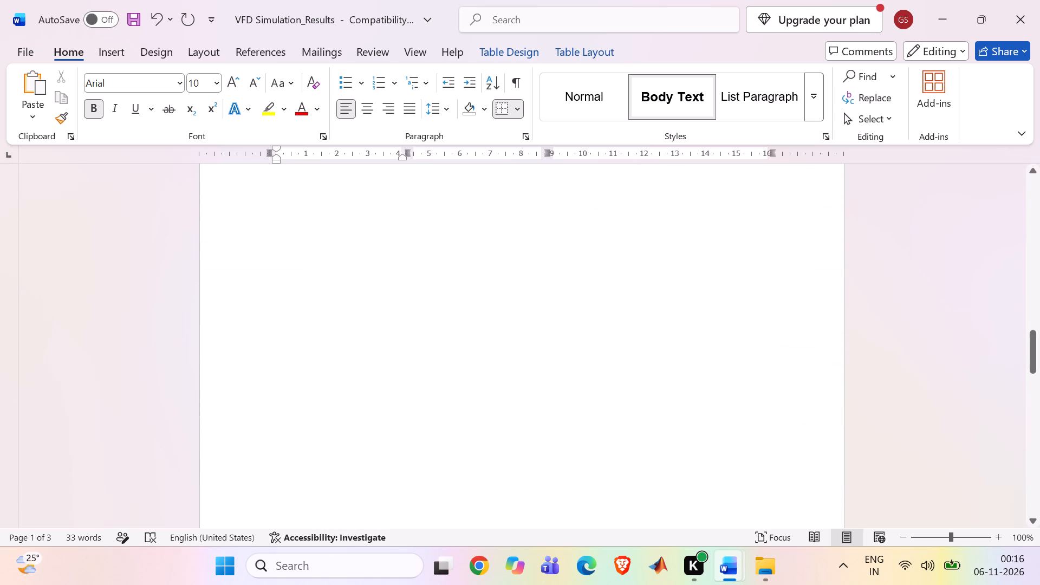
scroll(481, 333, up, 3)
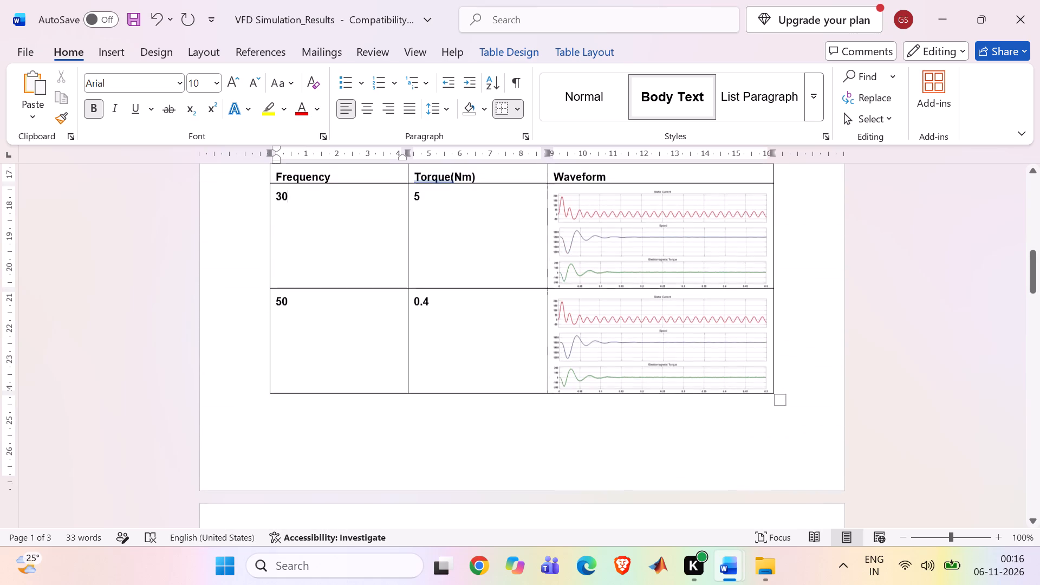
scroll(481, 333, up, 2)
scroll(481, 333, down, 2)
scroll(481, 333, up, 1)
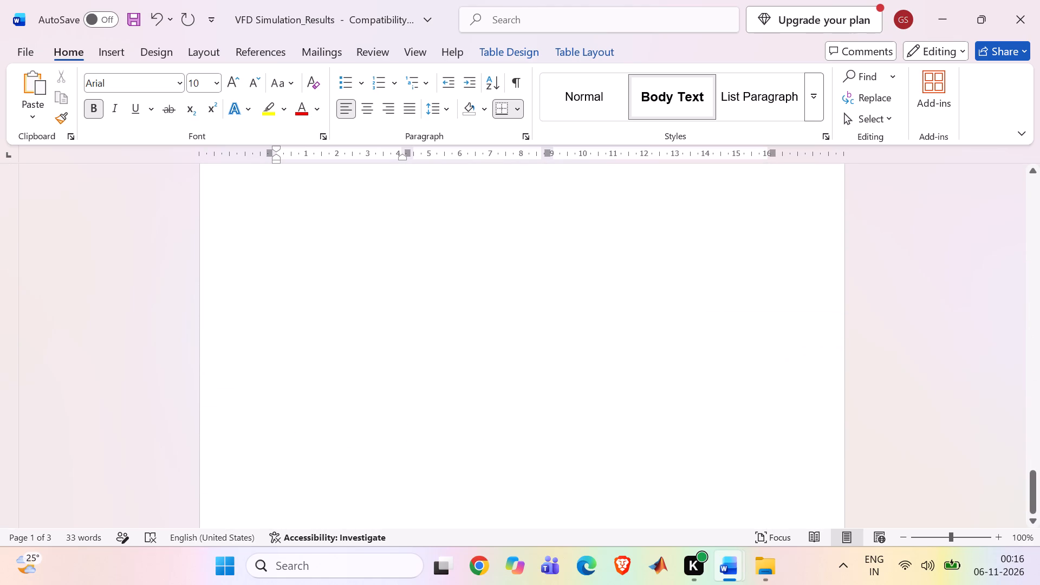
scroll(481, 333, up, 1)
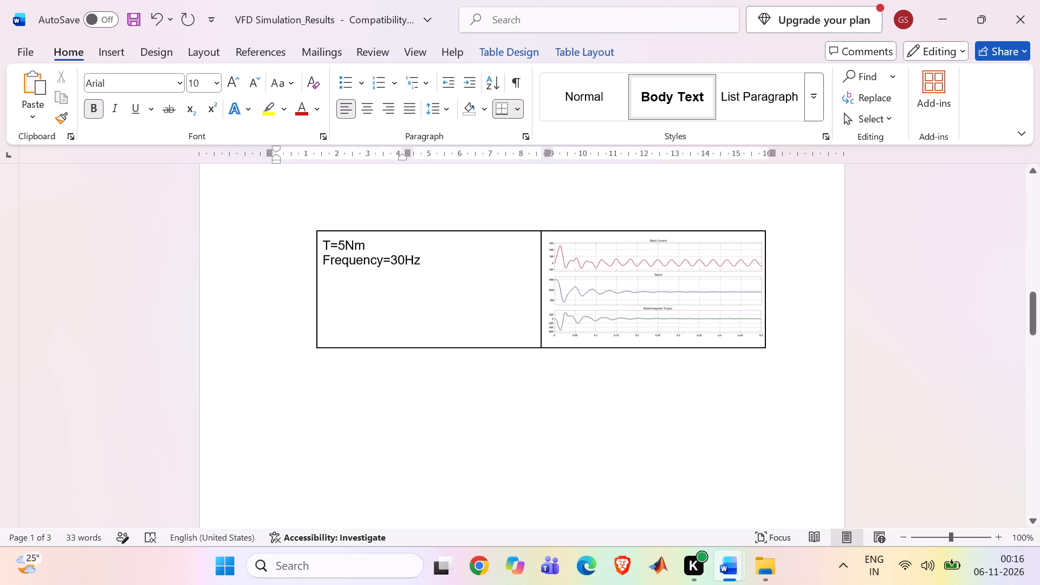
scroll(481, 333, up, 1)
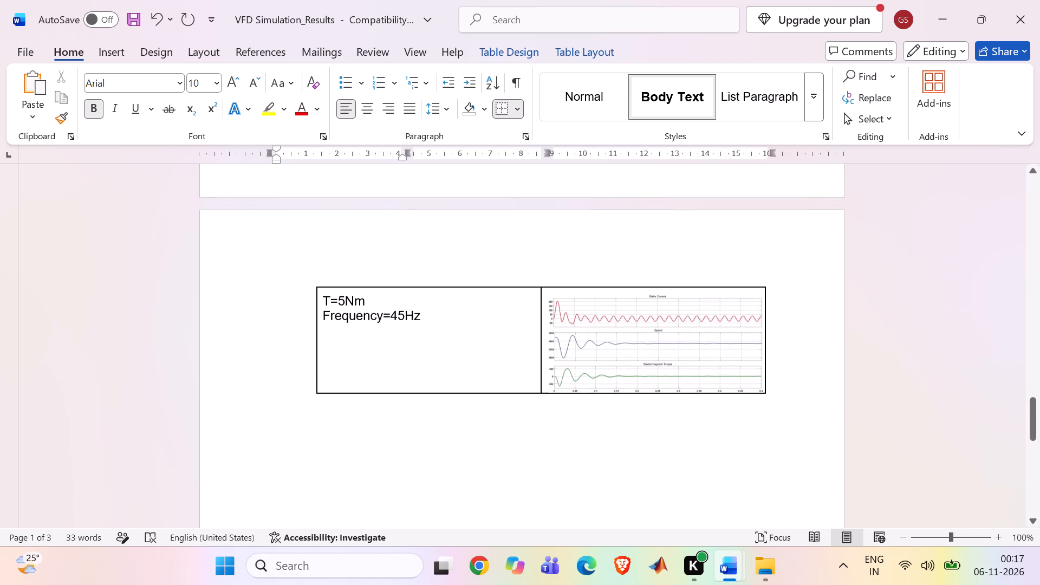
scroll(481, 333, up, 2)
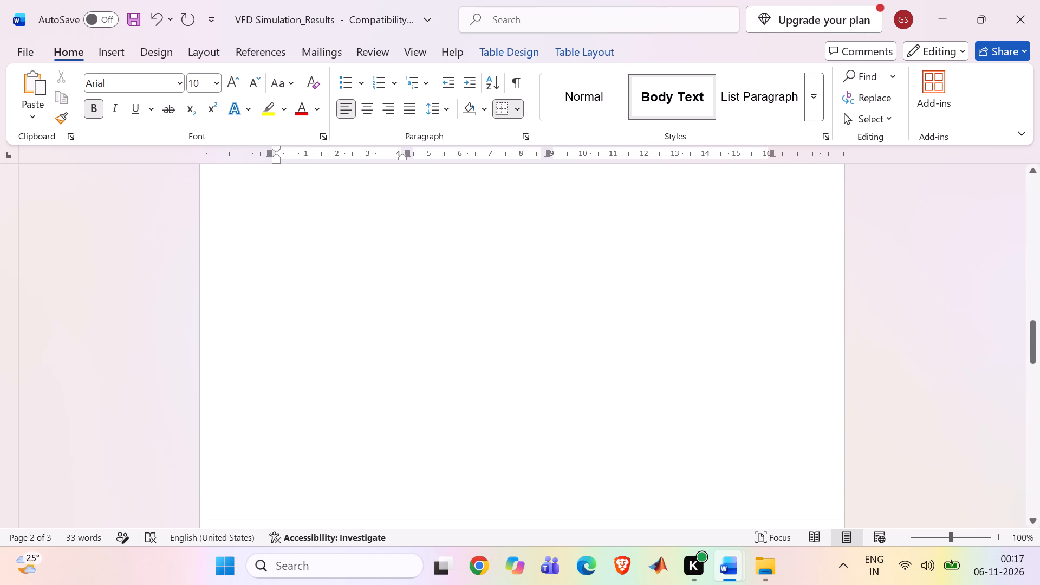
scroll(481, 333, up, 3)
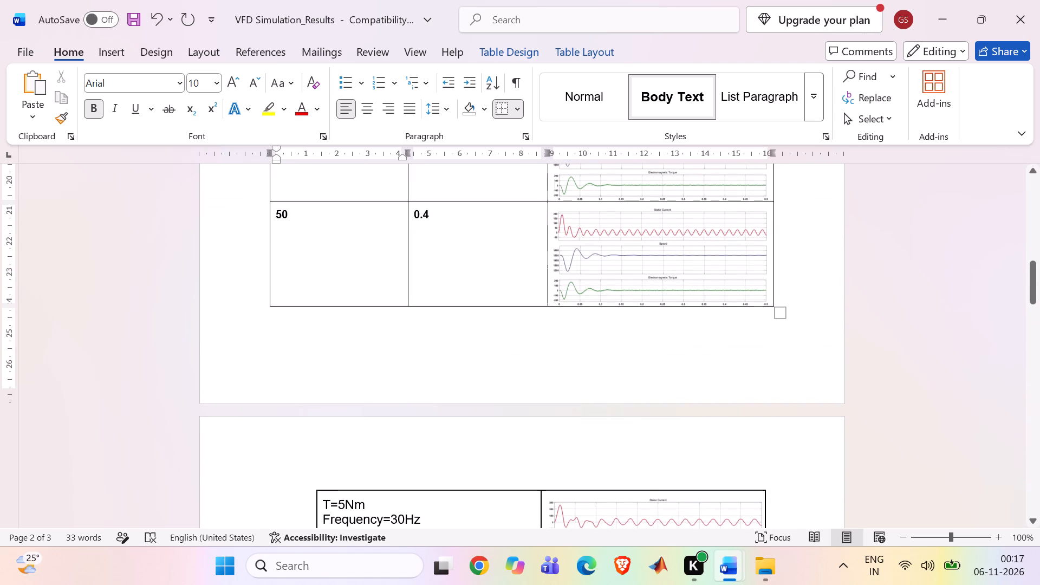
click(292, 216)
key(BackSpace)
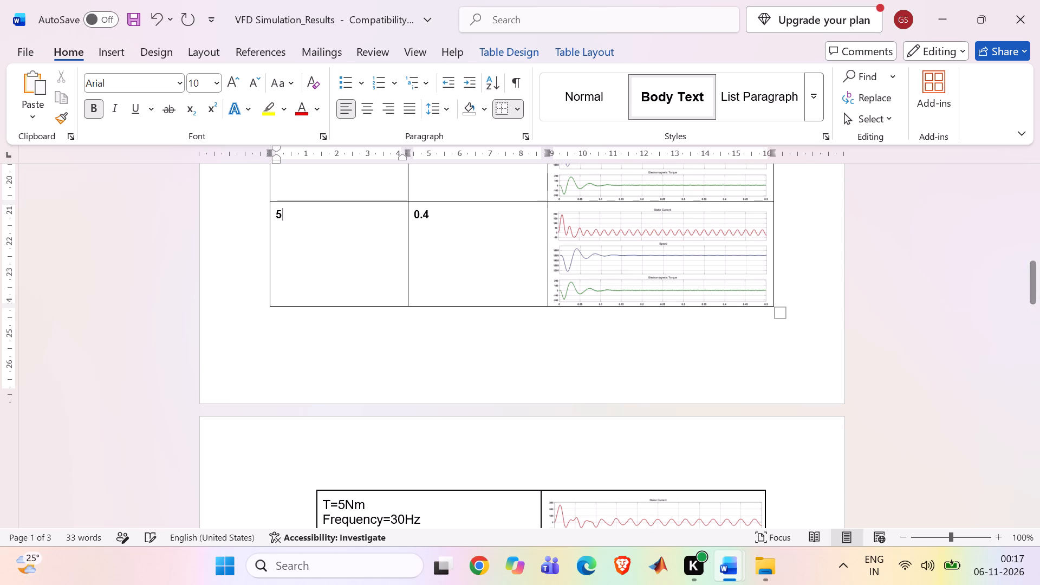
key(BackSpace)
text(45)
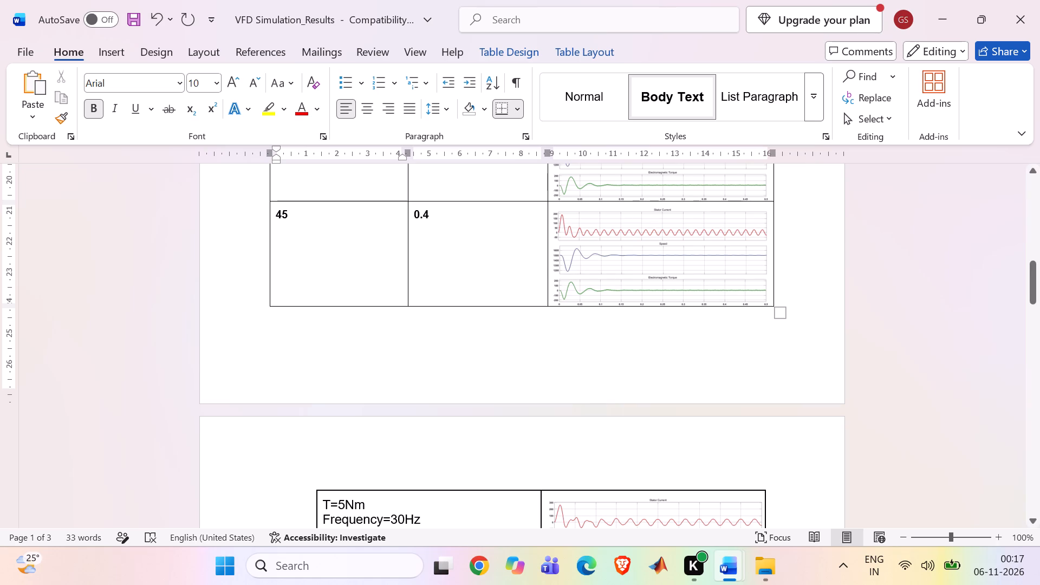
Set the torque in the 45 Hz row of the variable frequency table to 5.
click(439, 216)
key(BackSpace)
key(BackSpace)
key(BackSpace)
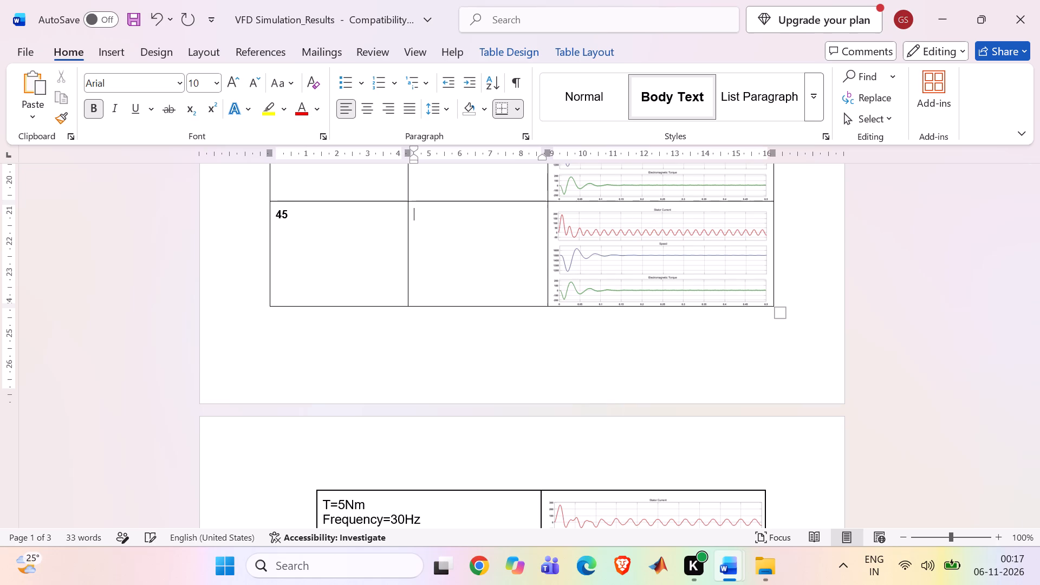
key(5)
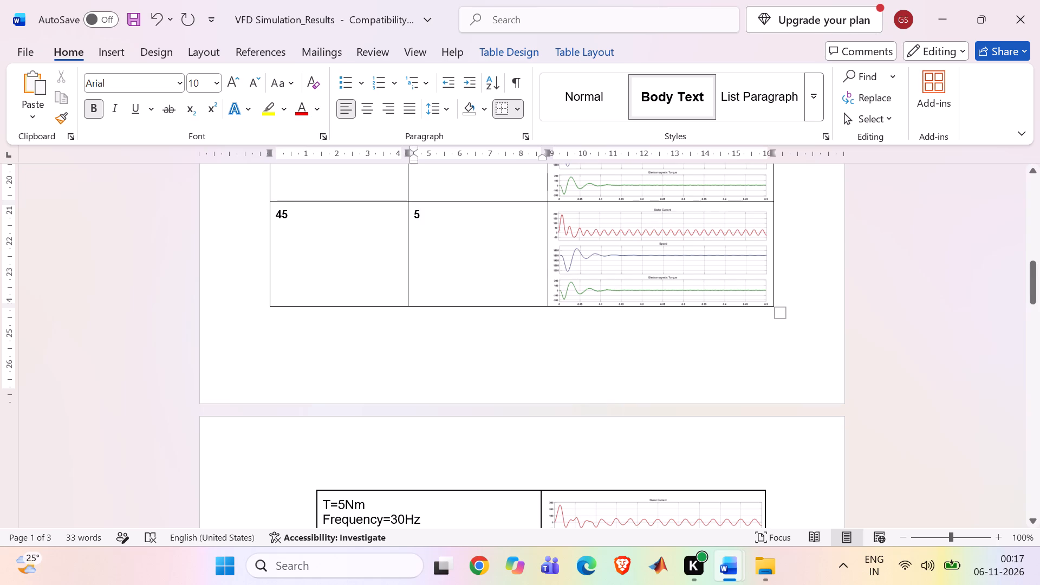
Move the waveform picture from the old "T=5Nm, Frequency=30Hz" row into the new table's 30 Hz row, replacing the copied picture.
scroll(601, 344, down, 1)
click(613, 381)
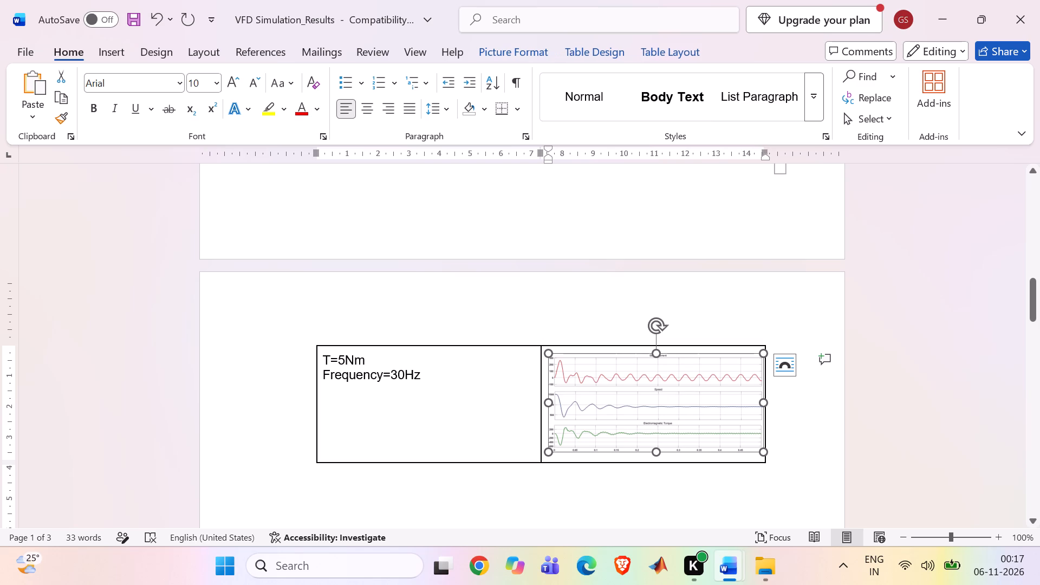
key(ctrl+x)
scroll(613, 381, up, 3)
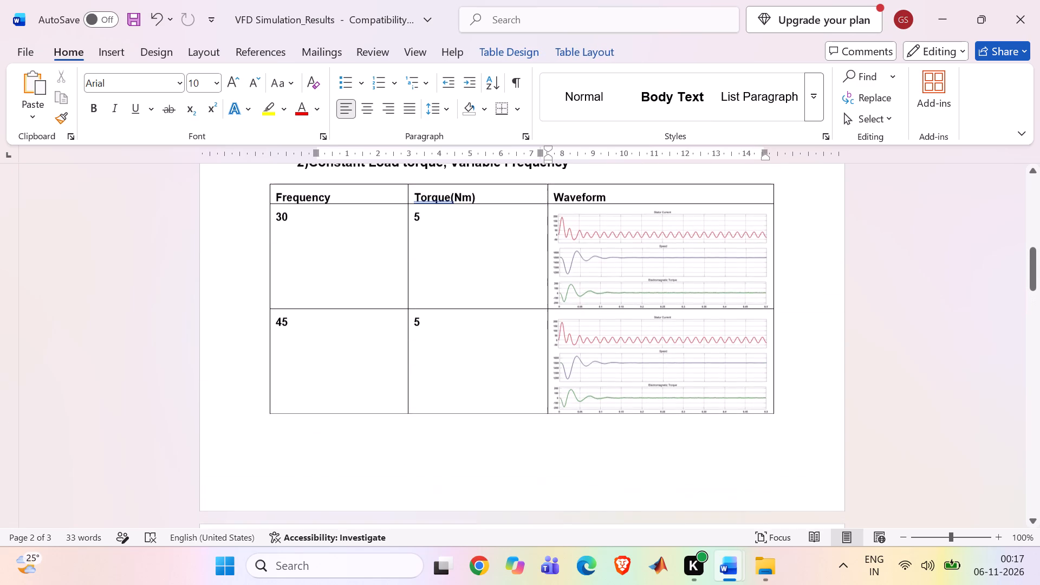
click(630, 283)
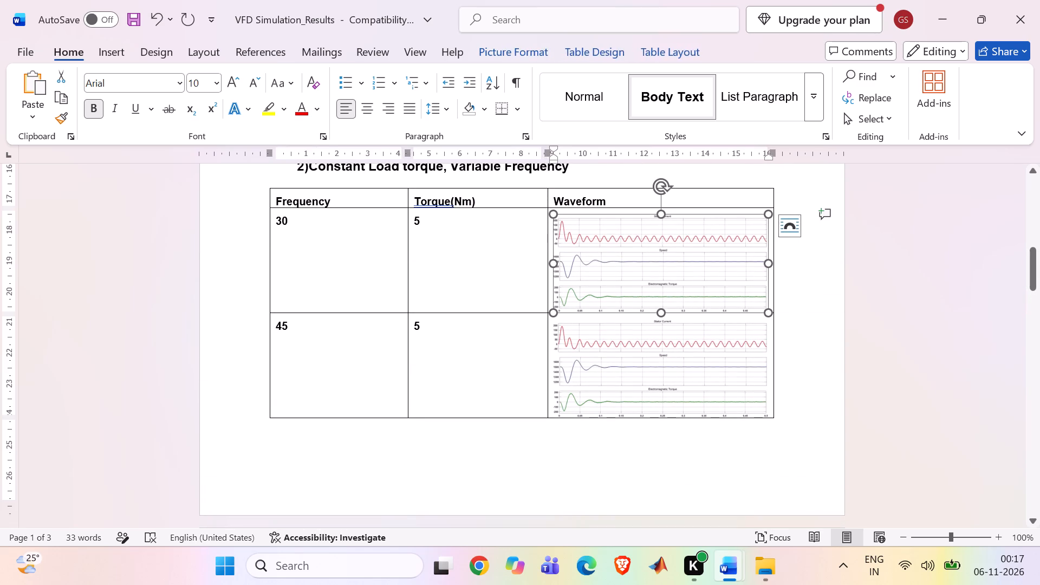
key(BackSpace)
key(ctrl+v)
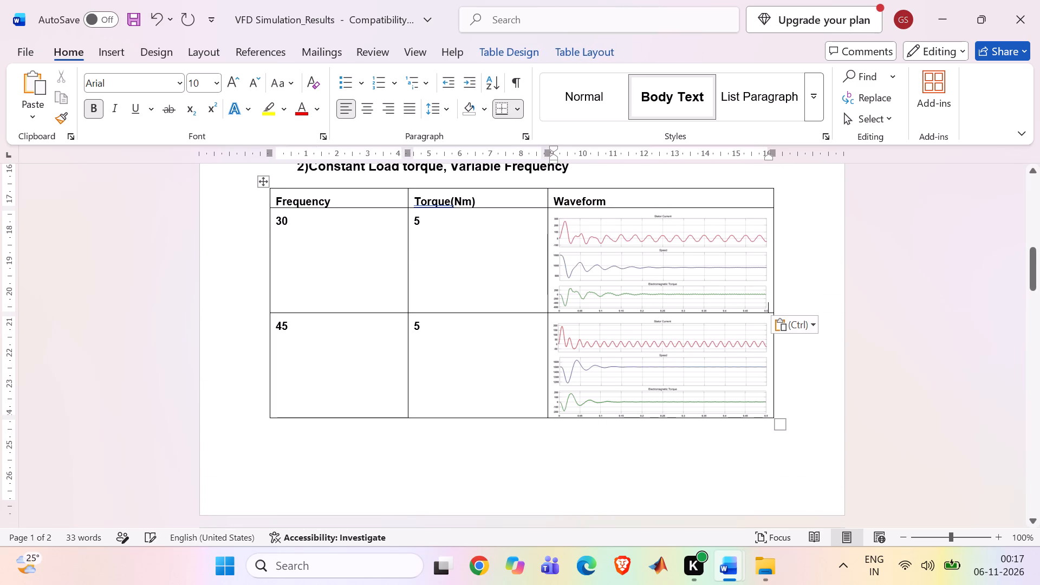
Move the waveform picture from the old "T=5Nm, Frequency=45Hz" row into the new table's 45 Hz row, replacing the copied picture.
click(618, 377)
scroll(618, 377, down, 2)
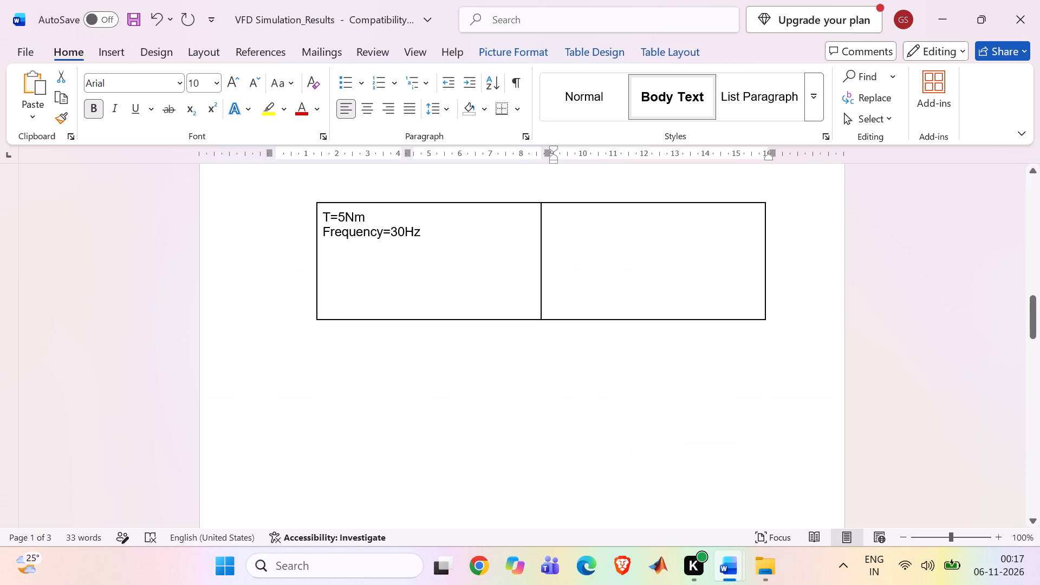
scroll(618, 377, down, 9)
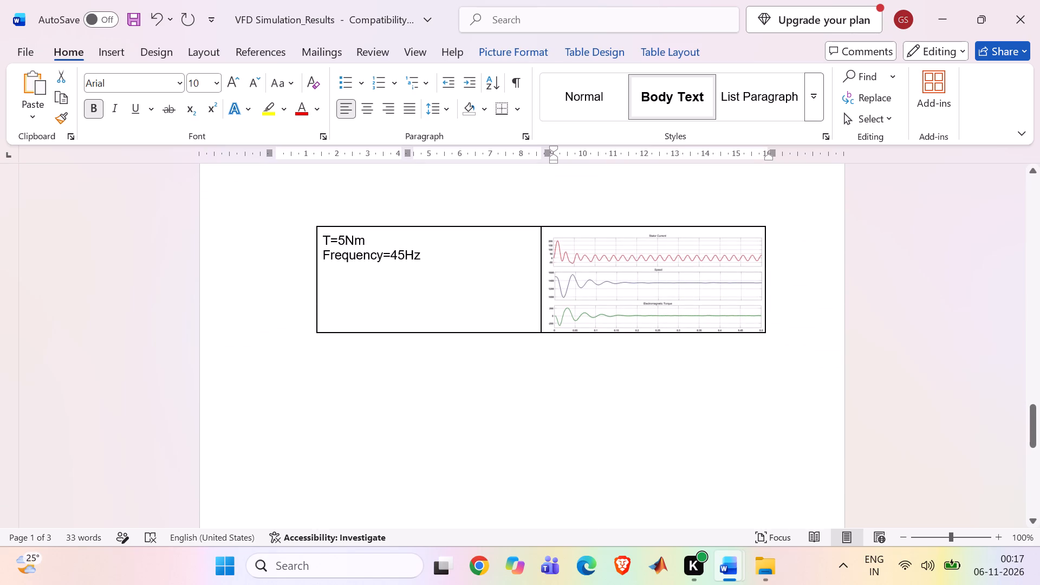
click(626, 302)
key(ctrl+x)
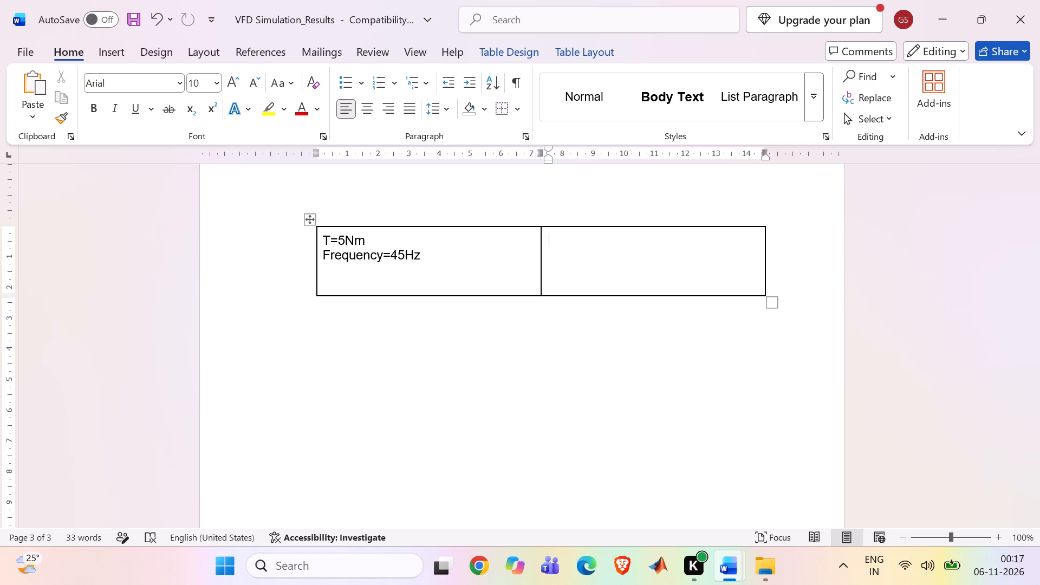
scroll(626, 302, up, 4)
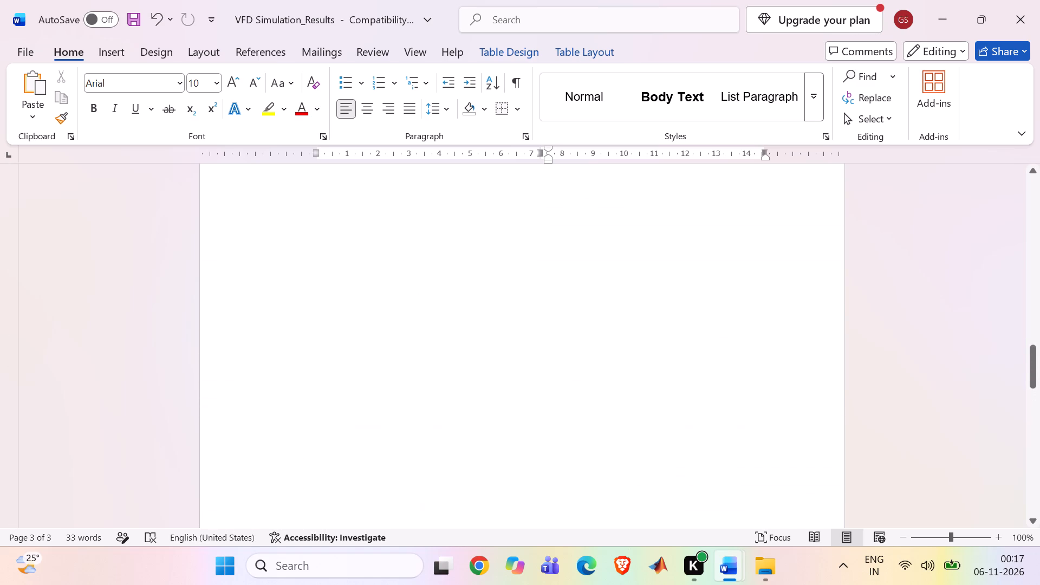
scroll(626, 302, up, 3)
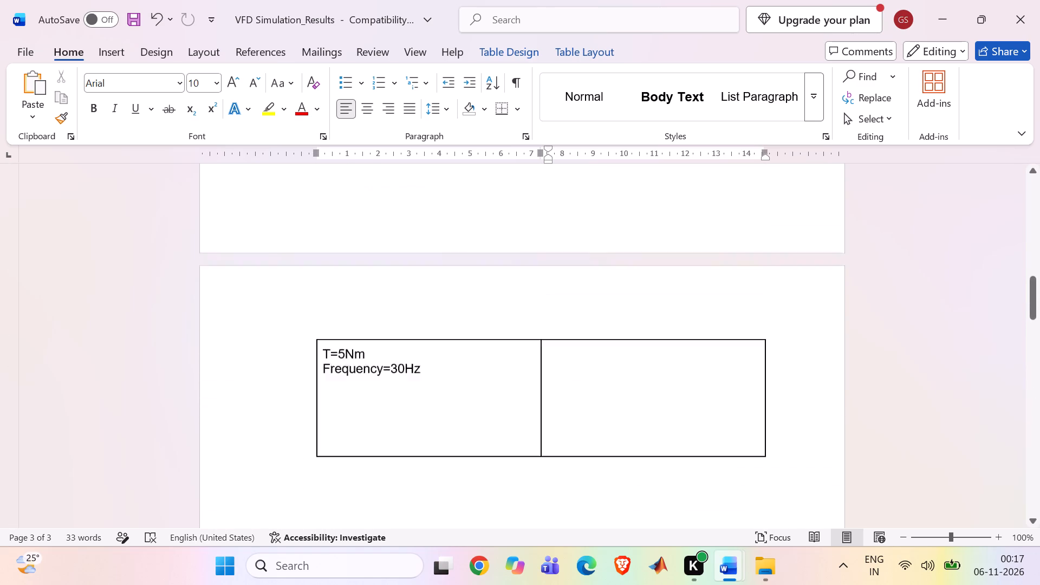
scroll(614, 265, up, 2)
click(613, 291)
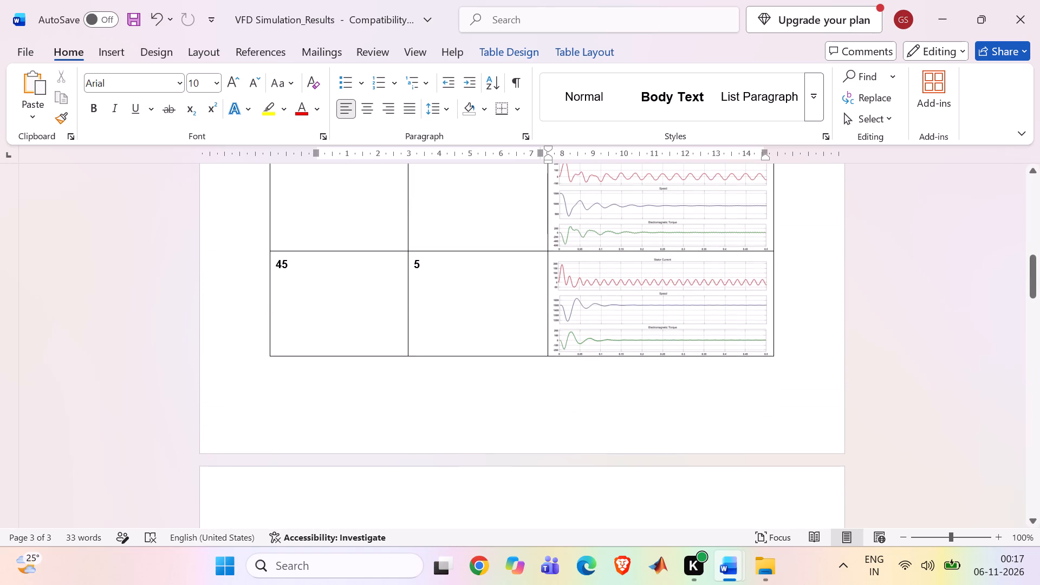
key(BackSpace)
key(ctrl+v)
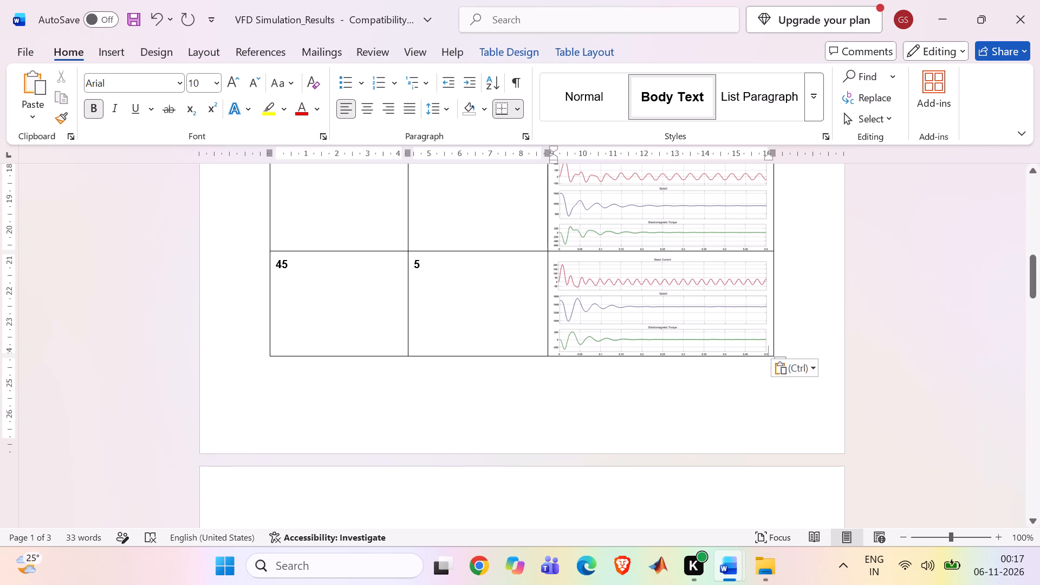
Delete the leftover old results tables for 30Hz and 45Hz below the variable frequency table.
scroll(599, 393, down, 1)
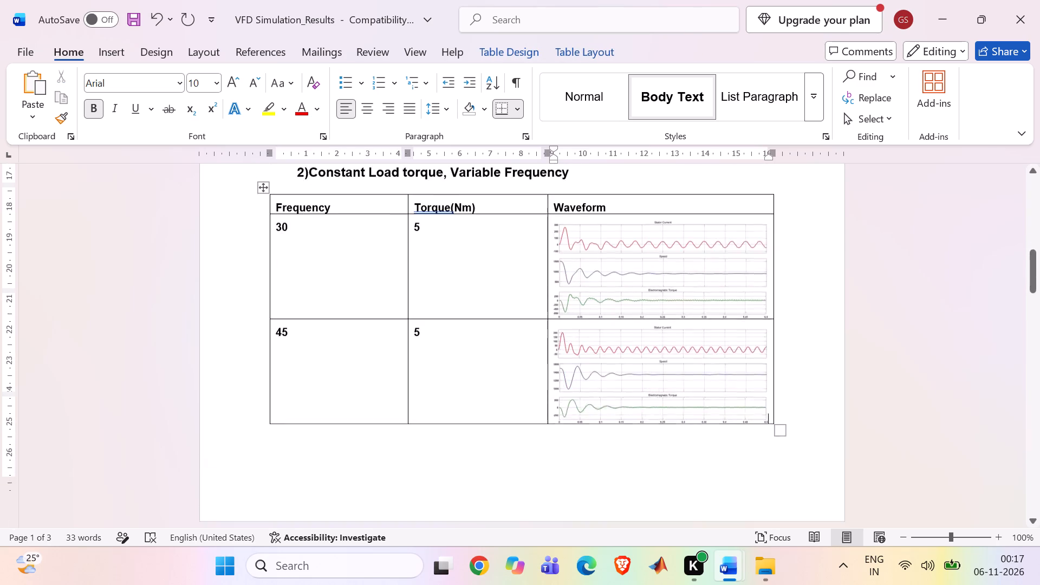
scroll(599, 393, down, 2)
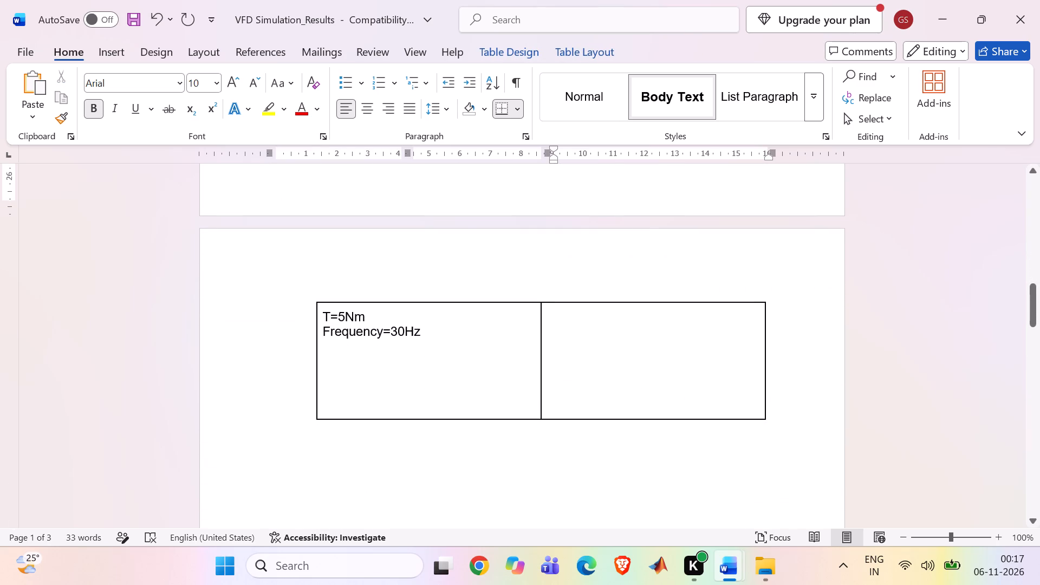
drag(324, 315, 636, 328)
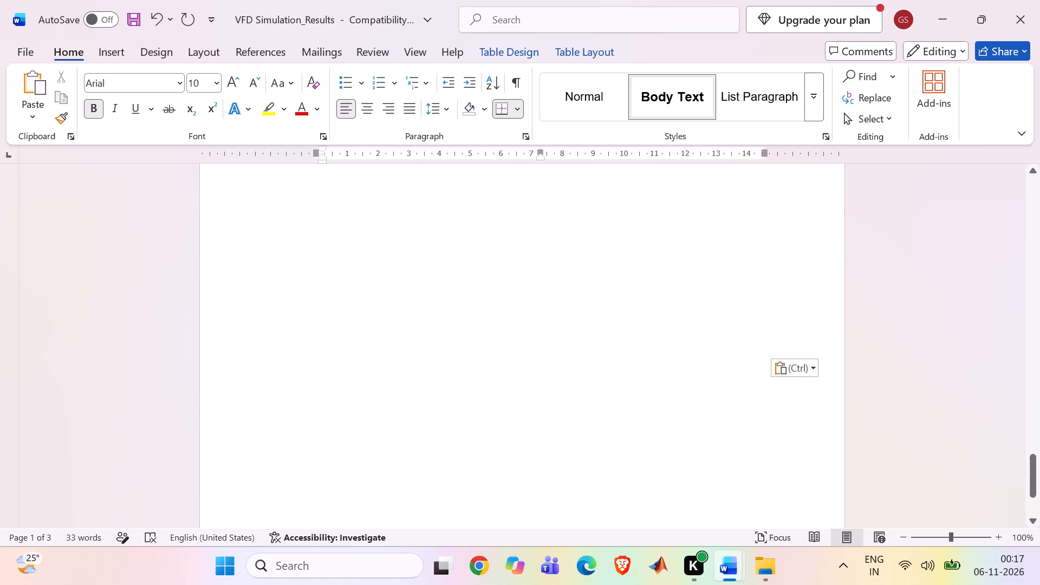
drag(636, 328, 636, 332)
key(BackSpace)
scroll(636, 332, down, 3)
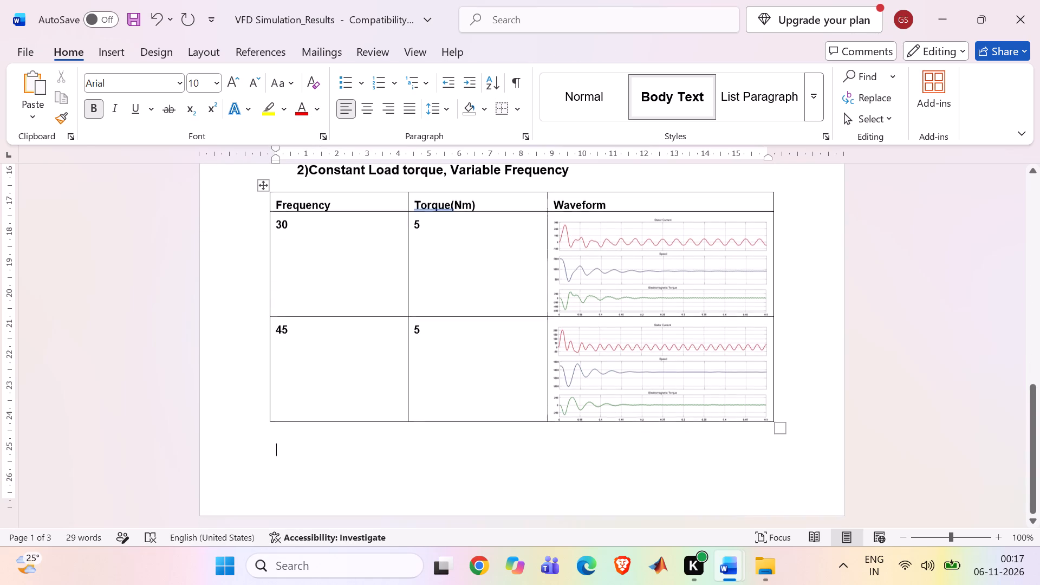
scroll(636, 332, down, 4)
Centre-align the contents of both results tables, selecting from the first table's header row through the end of the second table.
scroll(636, 332, up, 3)
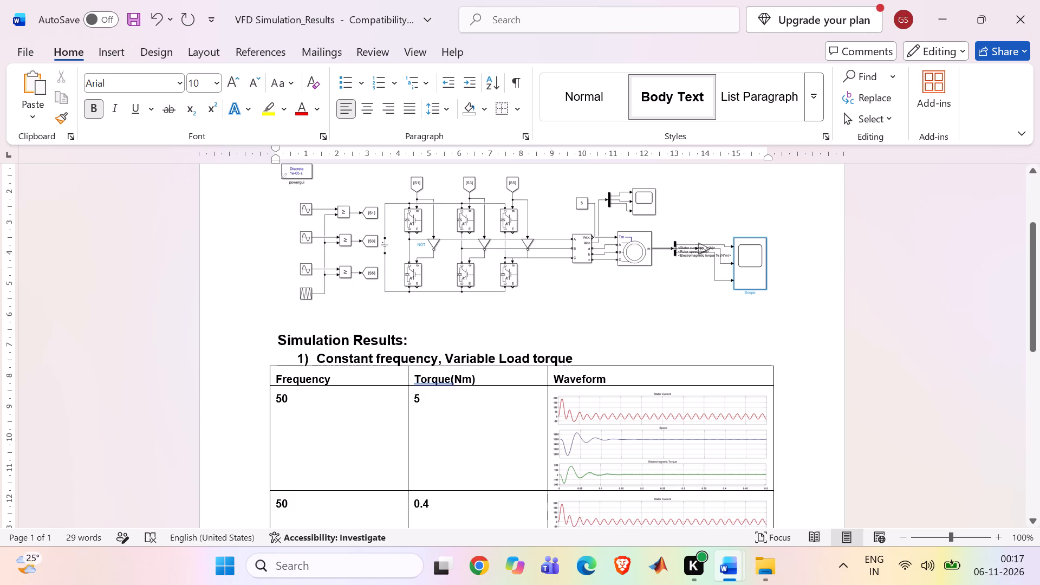
drag(278, 374, 615, 434)
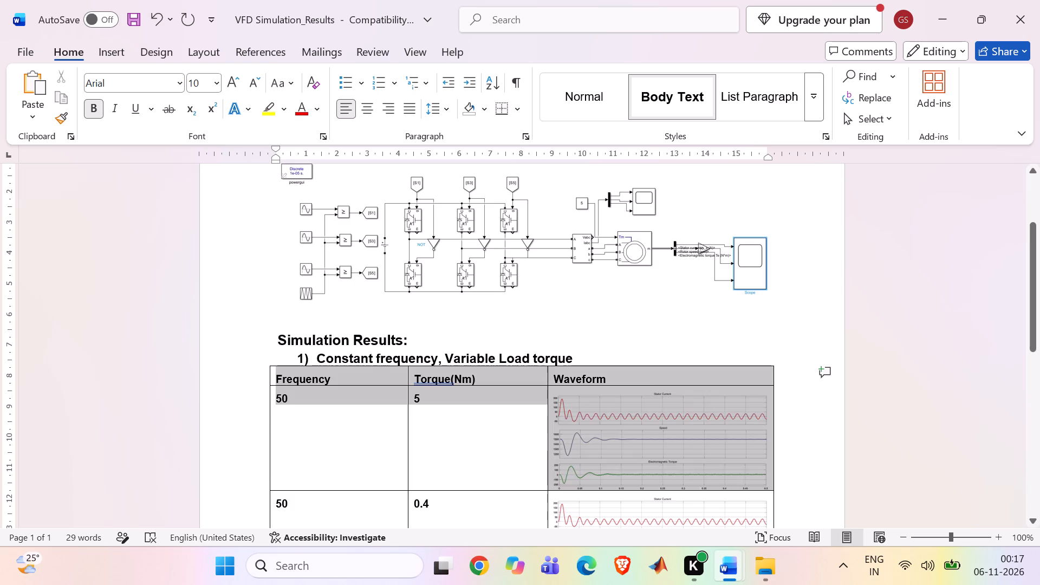
drag(615, 434, 594, 443)
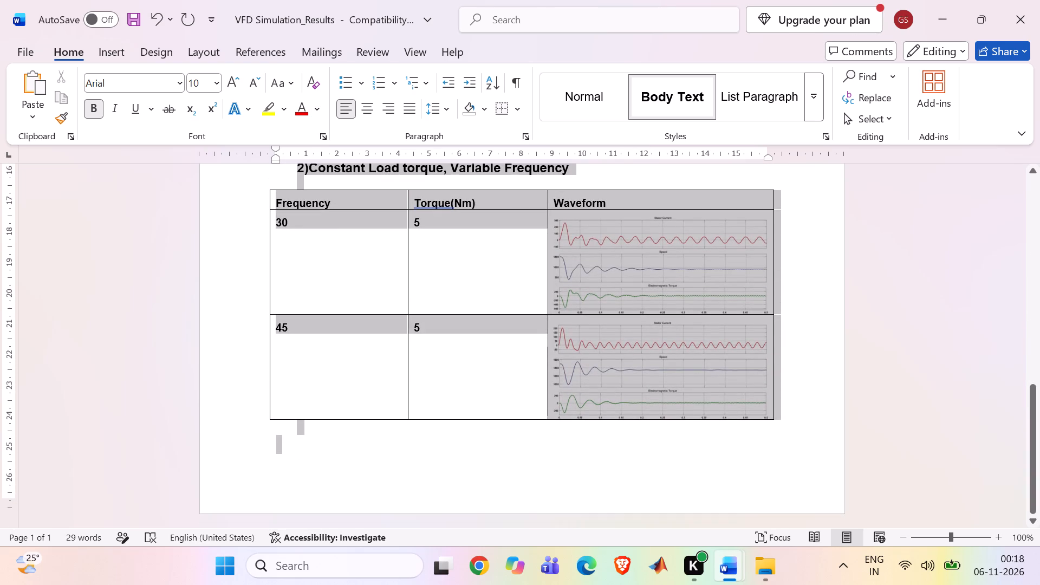
drag(594, 443, 580, 391)
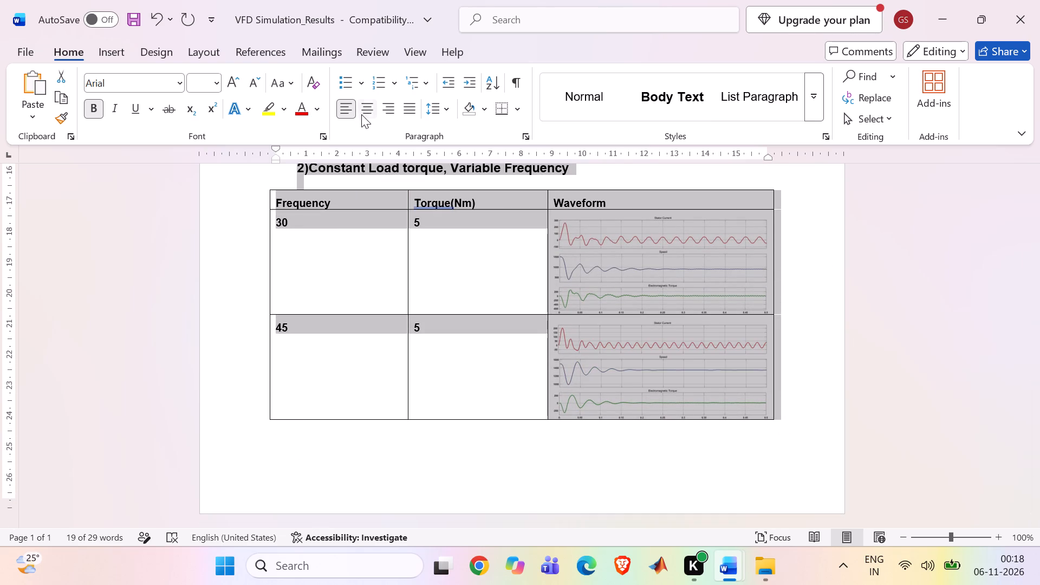
click(362, 110)
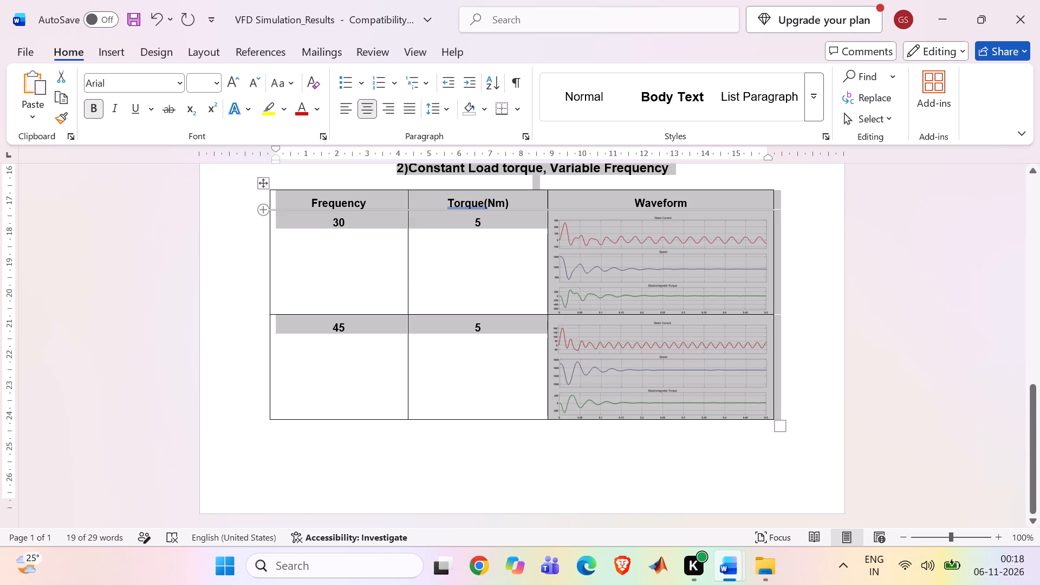
click(253, 226)
click(355, 177)
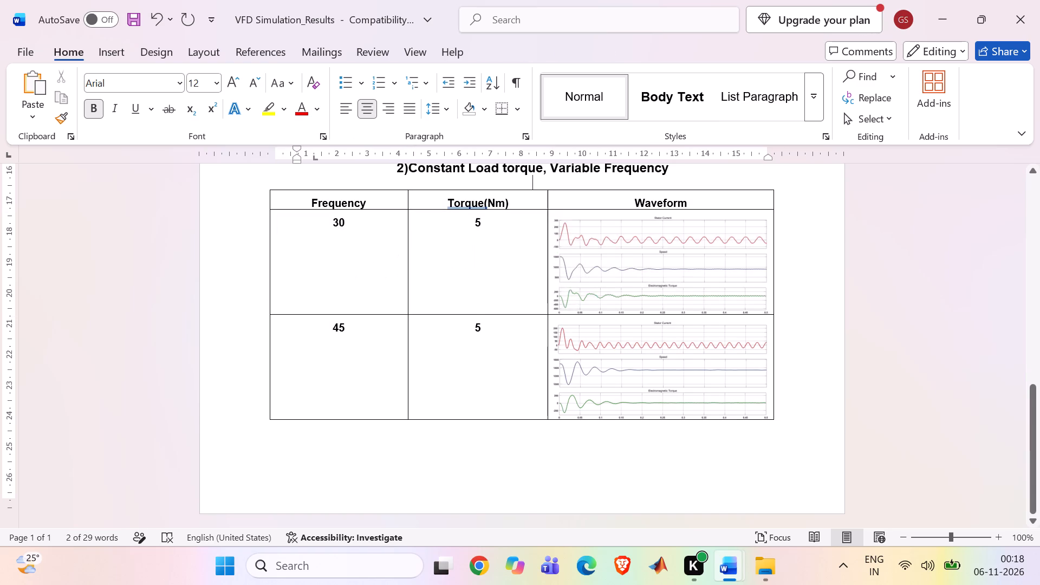
Return the "2)Constant Load torque, Variable Frequency" heading to left alignment.
scroll(355, 177, up, 3)
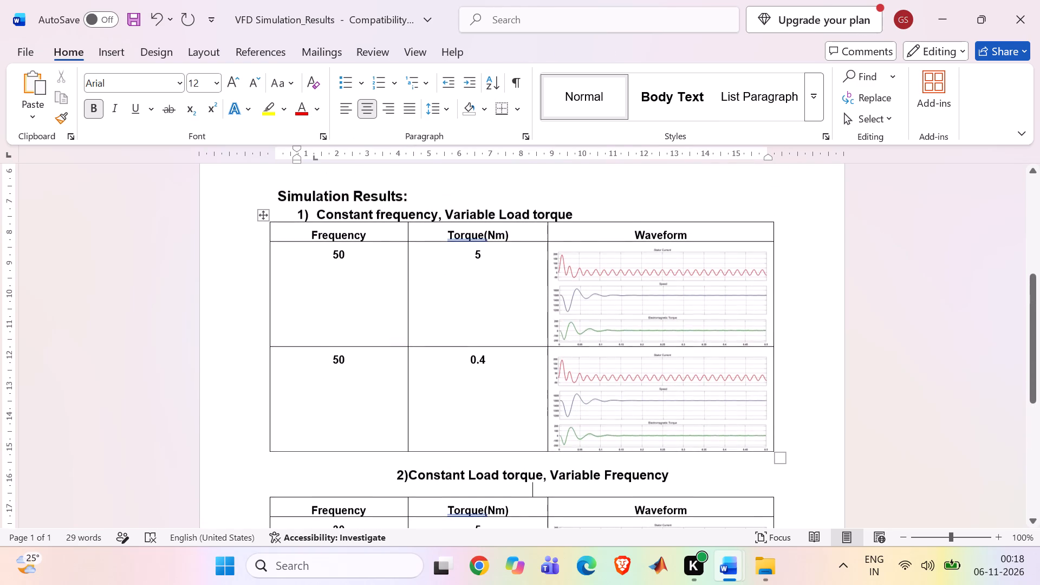
click(395, 478)
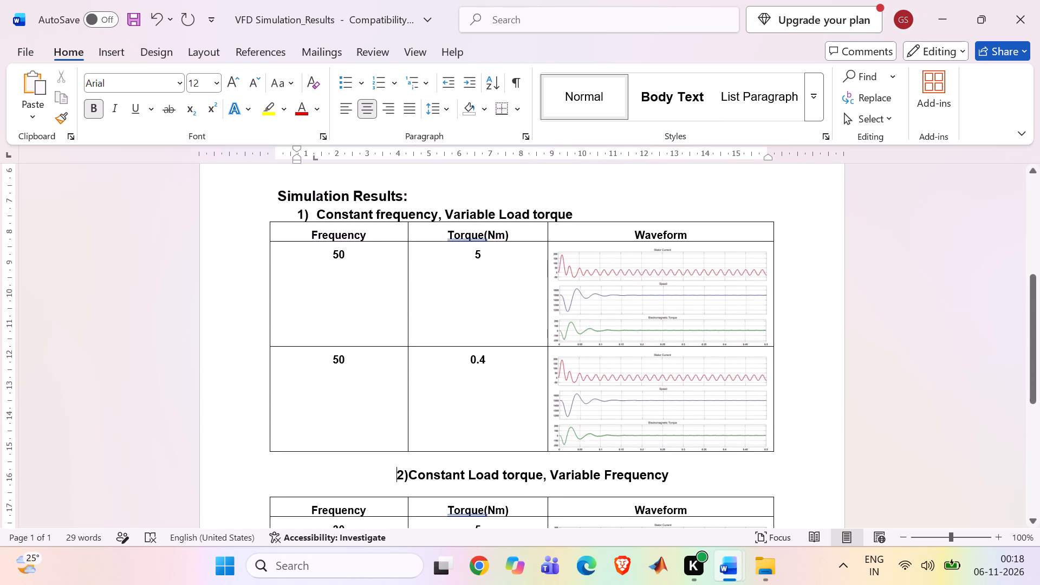
key(BackSpace)
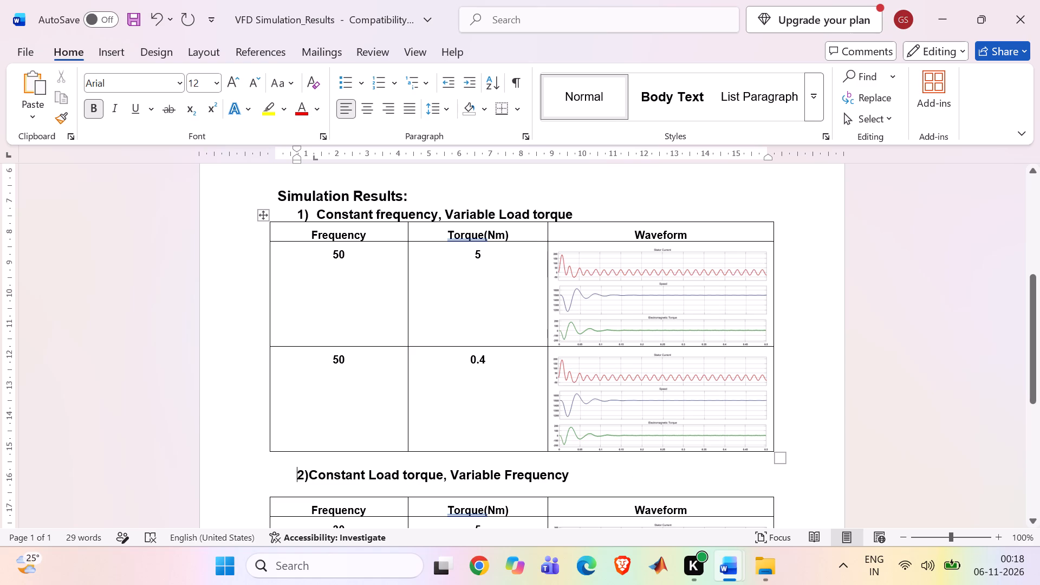
Review the layout of both results tables and the VFD Simulation section at the document's start.
scroll(251, 265, up, 1)
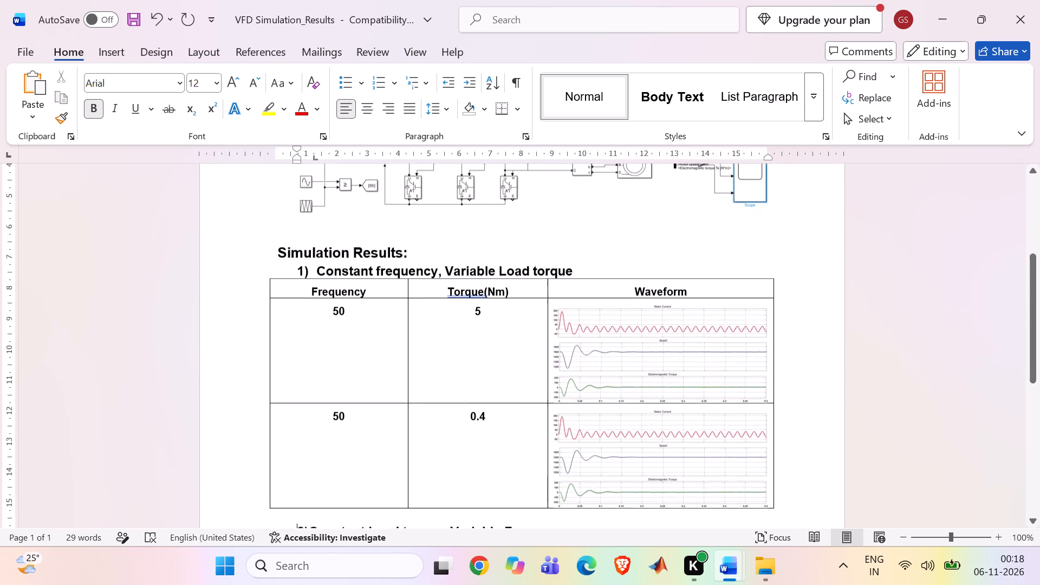
scroll(251, 265, down, 3)
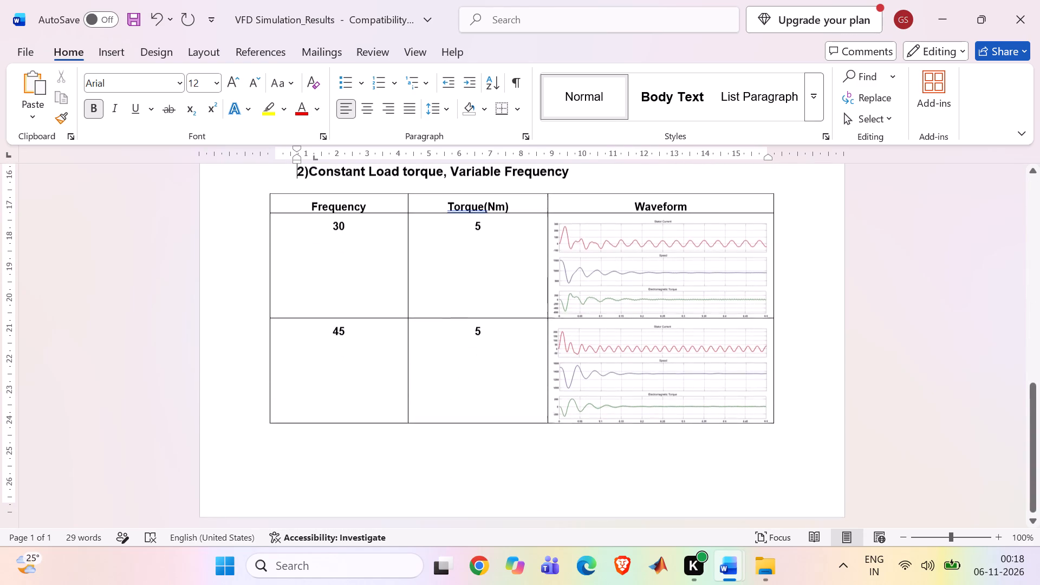
scroll(251, 265, up, 5)
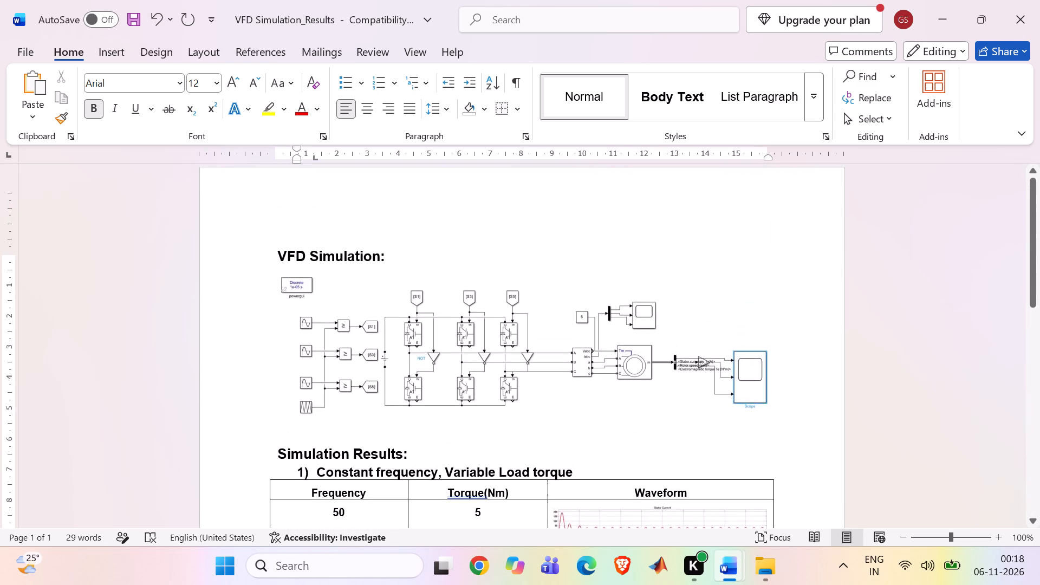
click(251, 265)
scroll(251, 265, up, 1)
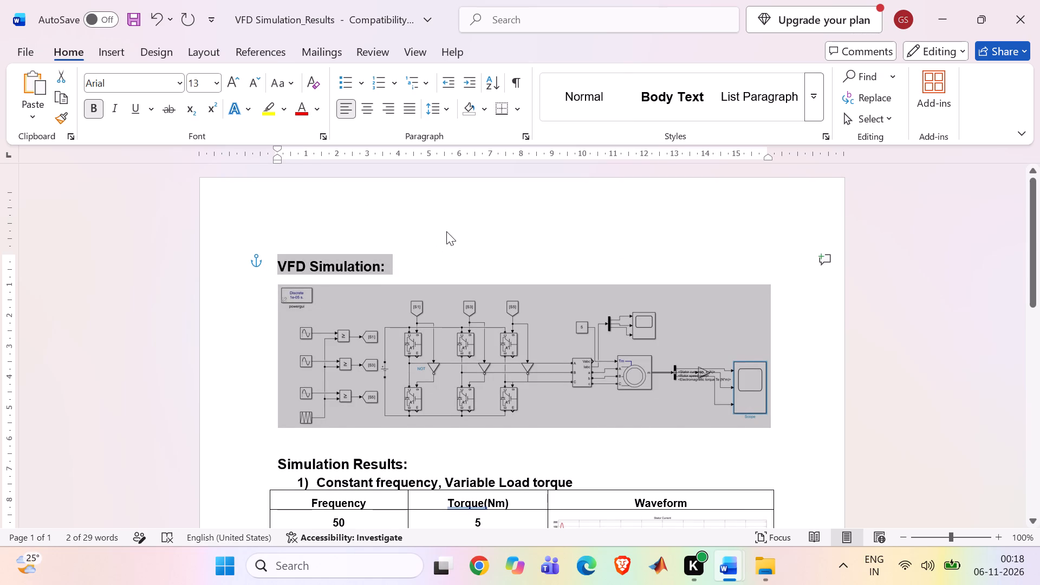
click(446, 231)
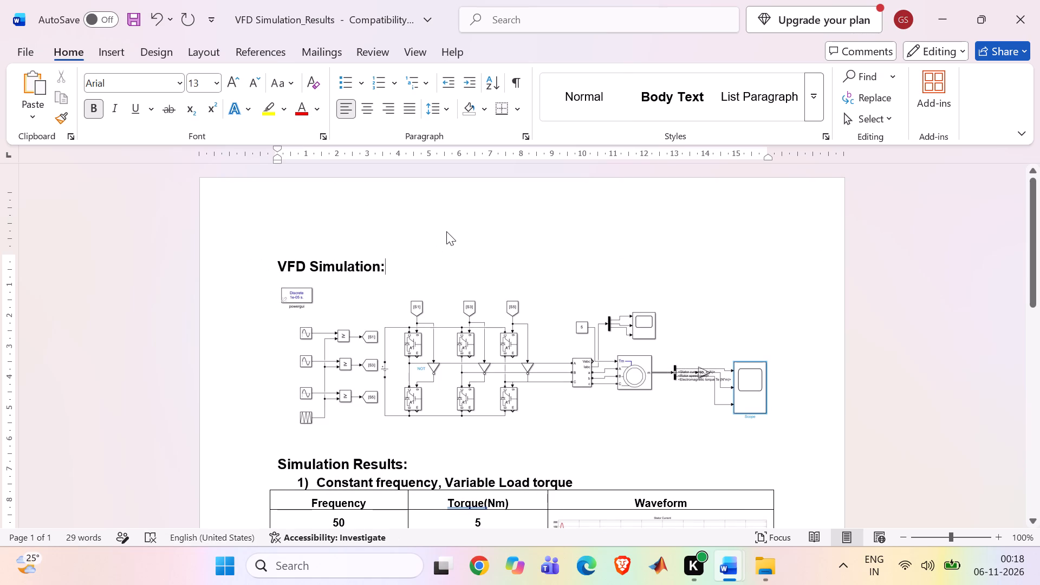
Save the document as VFD Simulation_Results, a Word Document, in the PE_LAB VFD folder, accepting the upgrade to the newest file format.
click(21, 54)
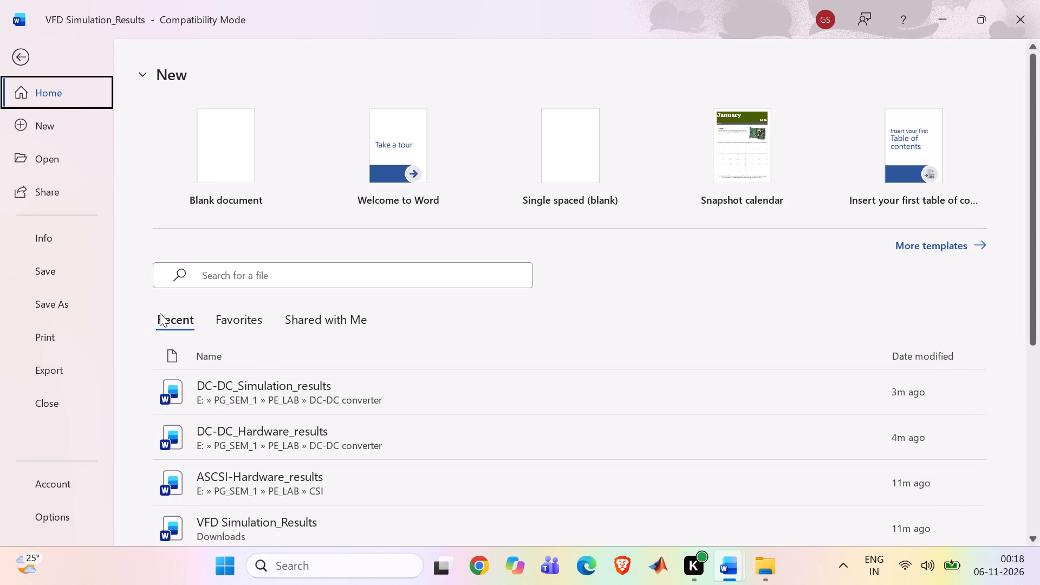
click(65, 301)
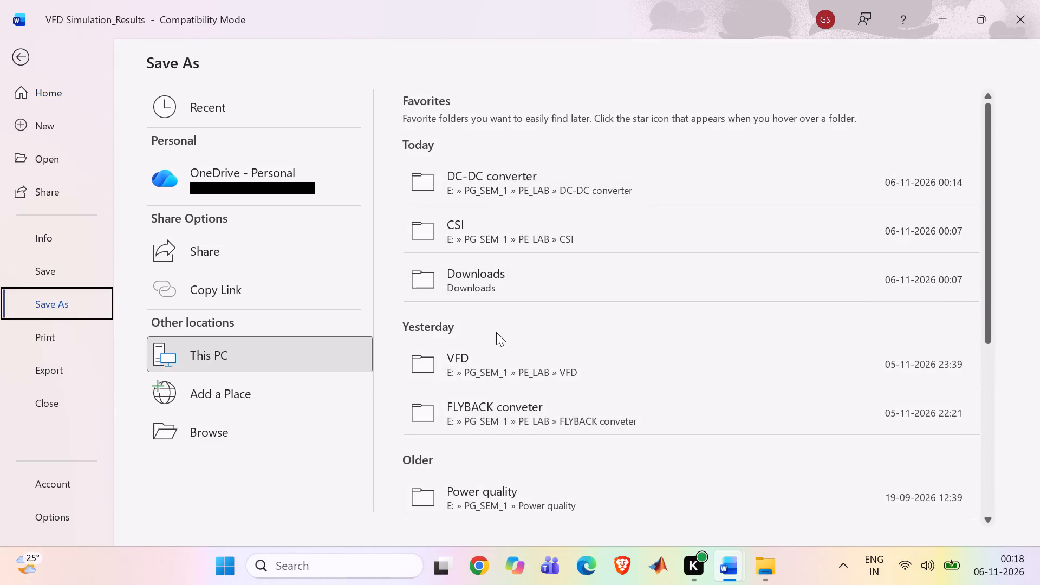
double_click(495, 354)
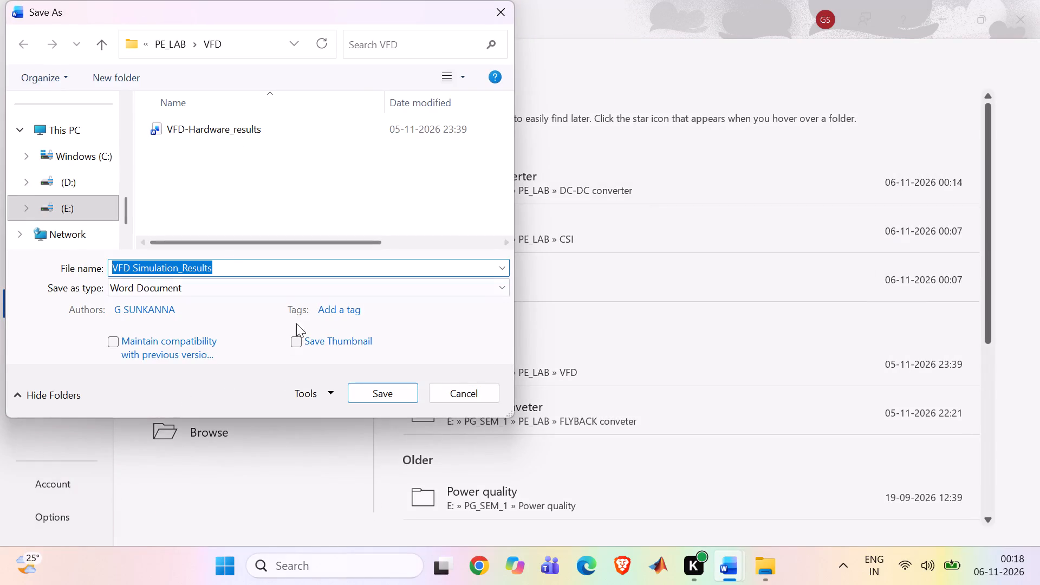
click(362, 389)
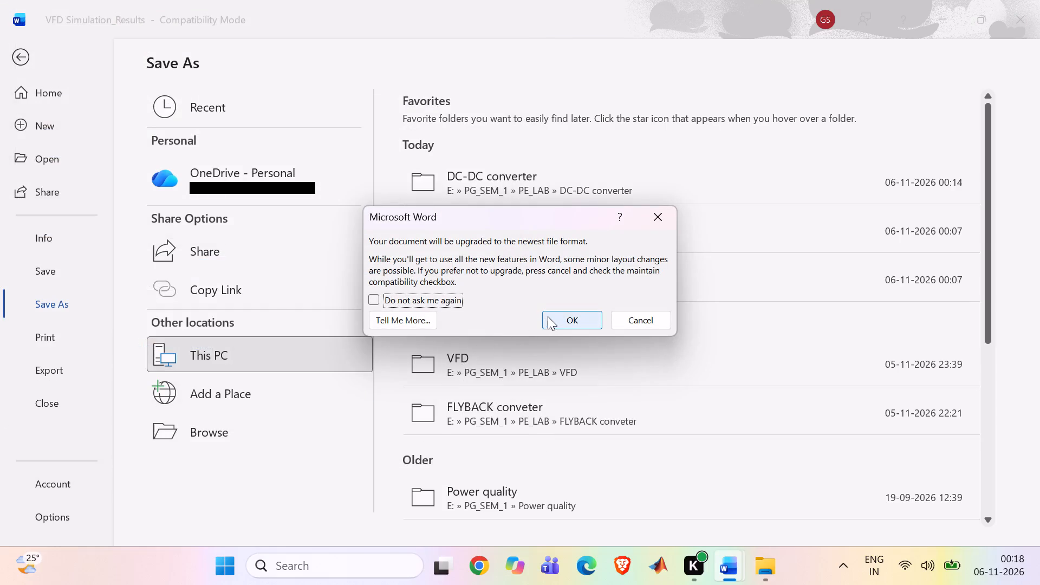
click(550, 315)
Switch to File Explorer and open the VFD folder inside PE_LAB to check the saved document.
click(768, 564)
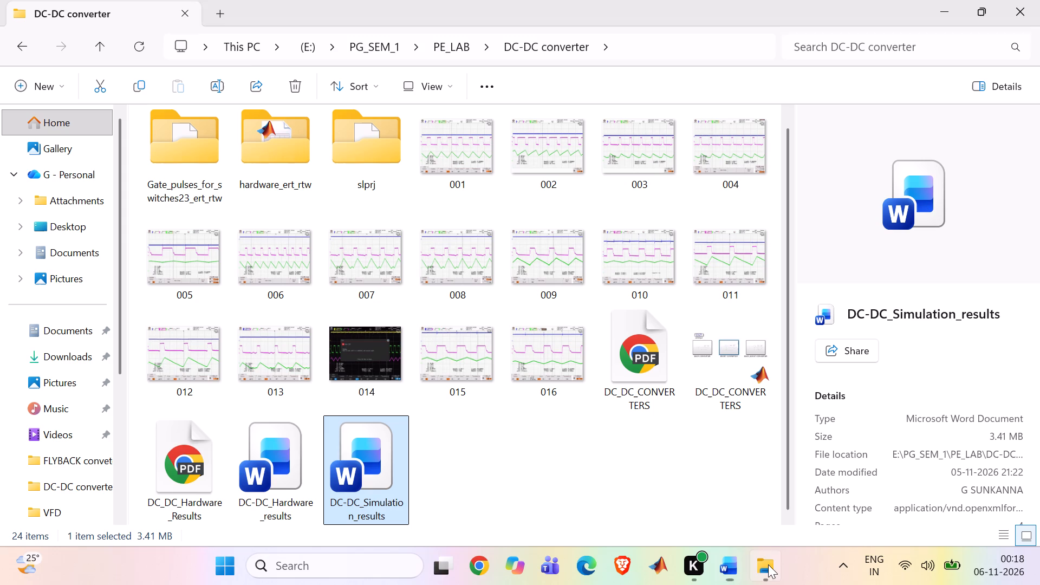
click(109, 53)
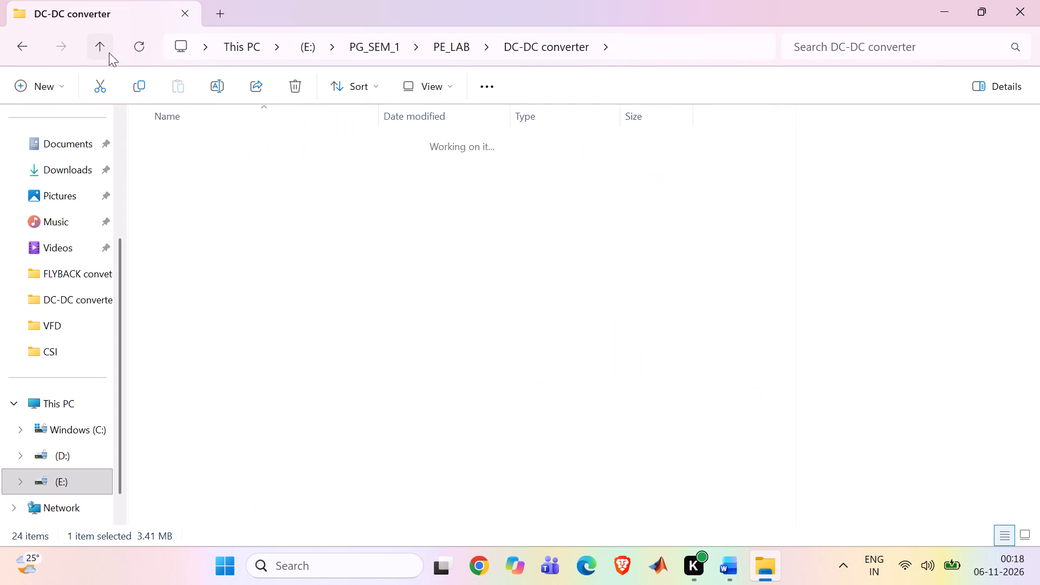
double_click(201, 233)
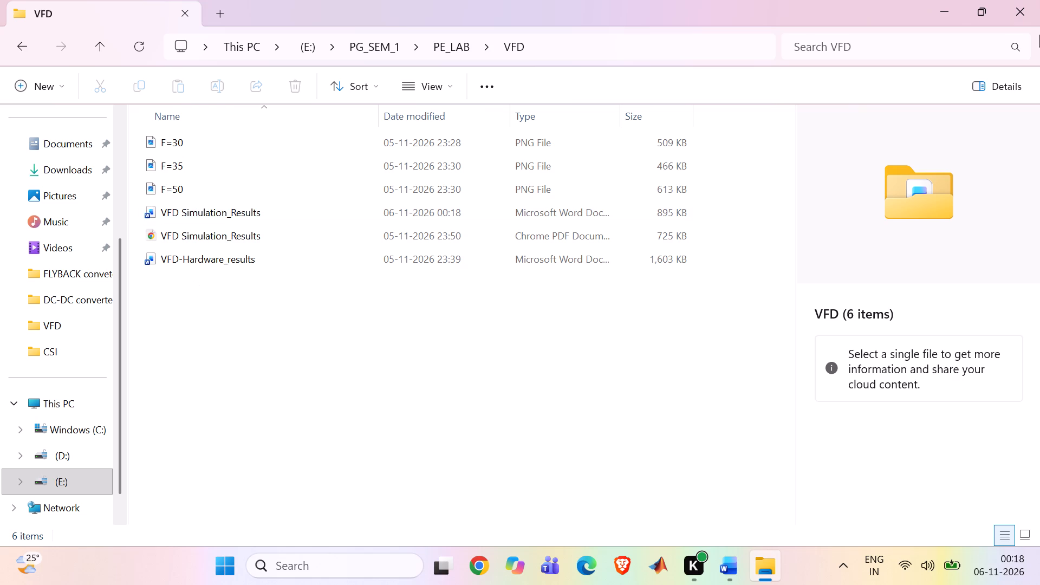
click(310, 471)
click(388, 365)
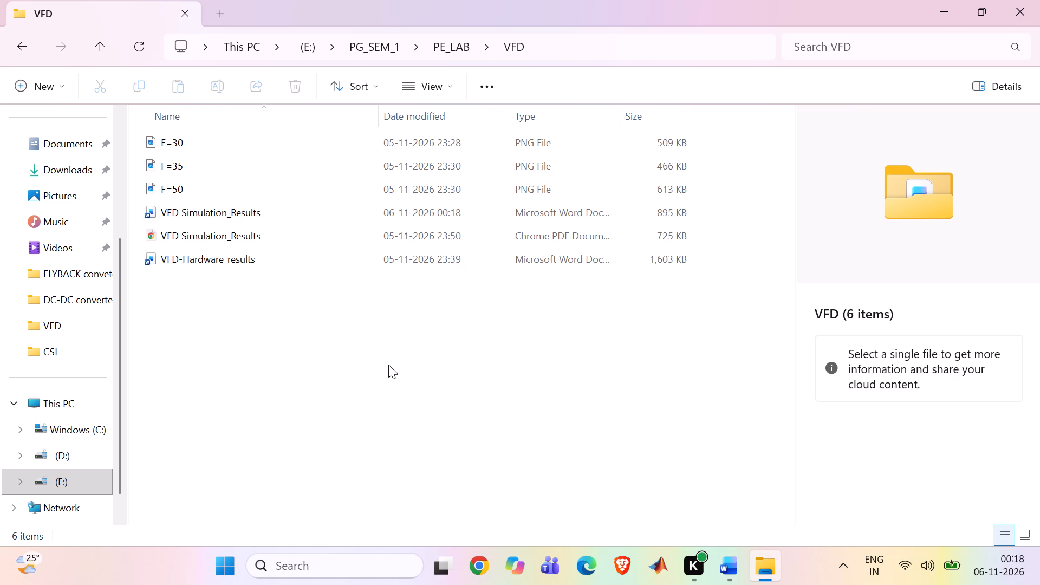
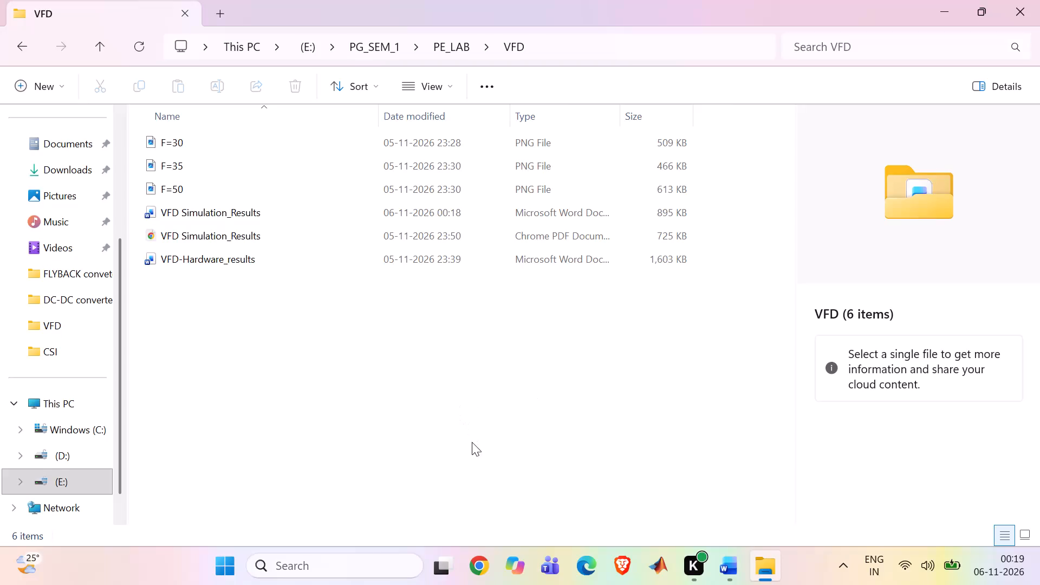
Open the ASCSI-Hardware_results document from the CSI folder inside PE_LAB in a maximized window.
click(93, 50)
click(168, 353)
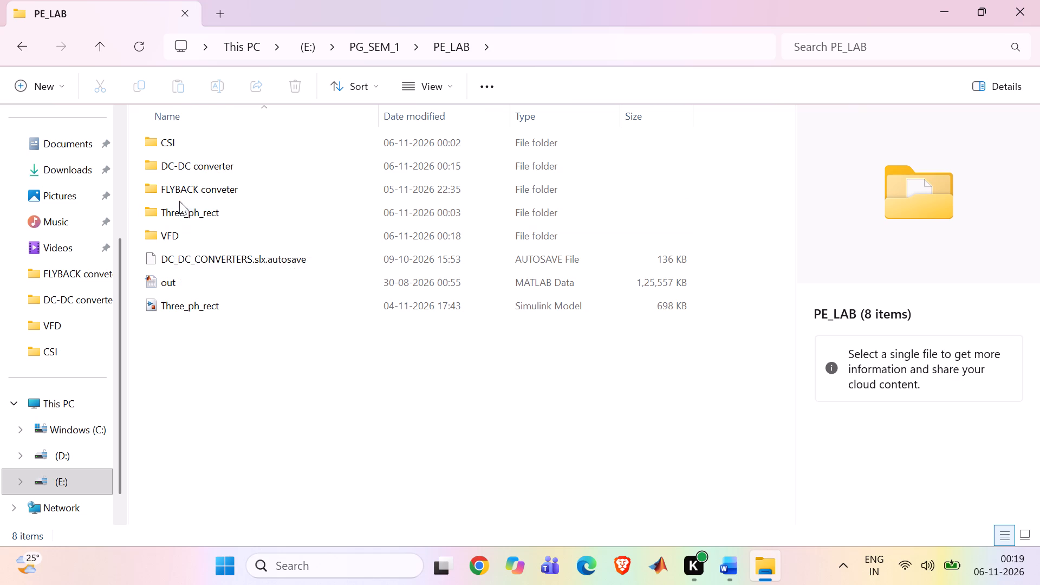
double_click(217, 148)
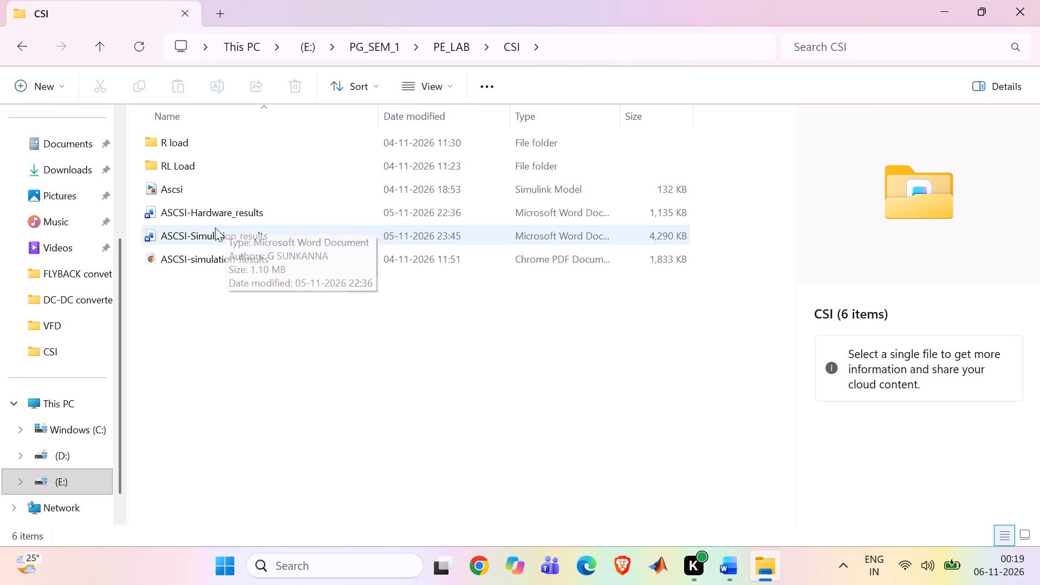
double_click(222, 213)
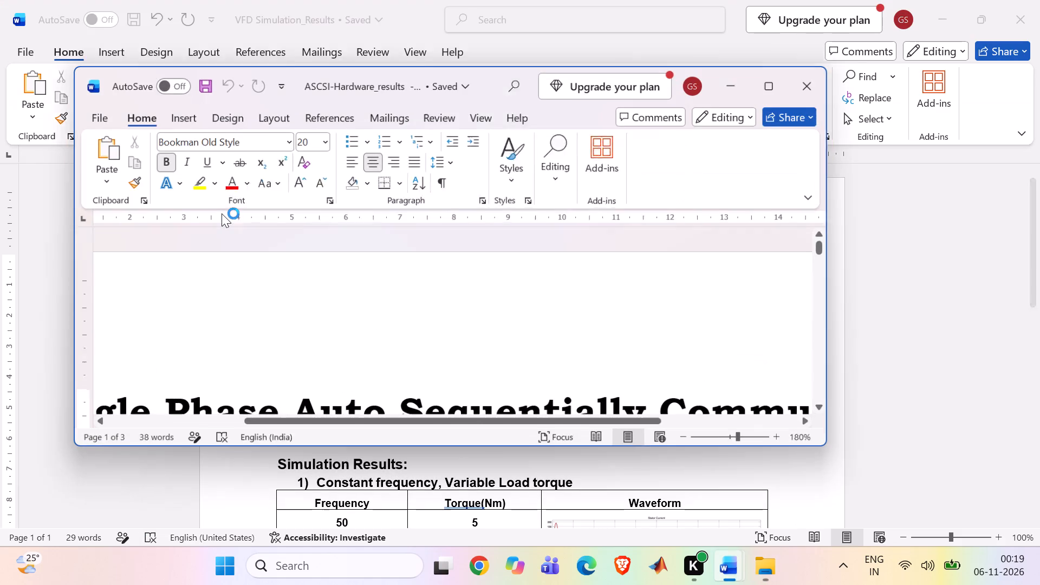
click(760, 73)
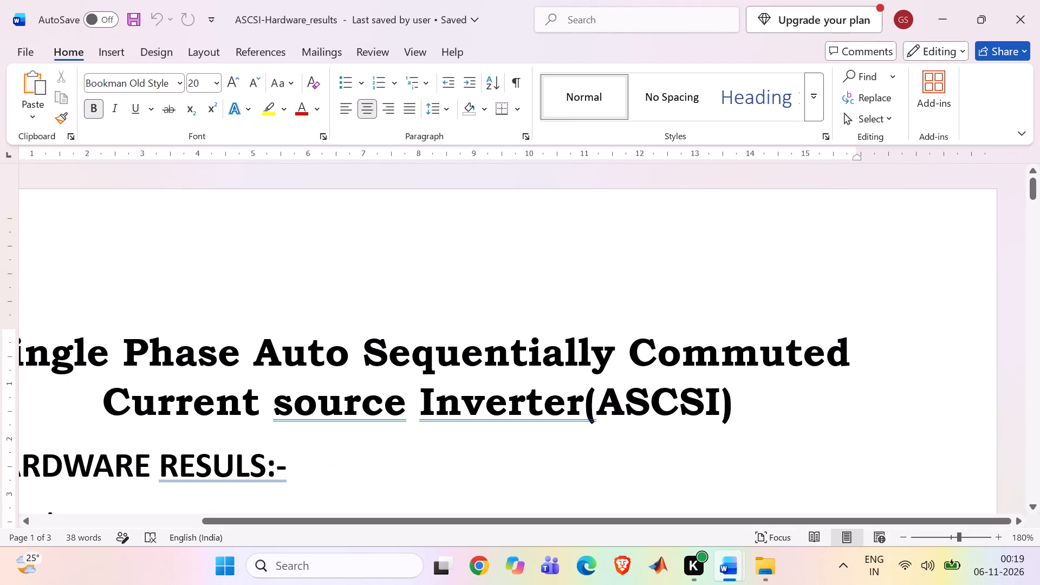
Correct the misspelled heading below the ASCSI title to "HARDWARE RESULTS:-", then save and close the document.
ctrl+scroll(385, 211, down, 2)
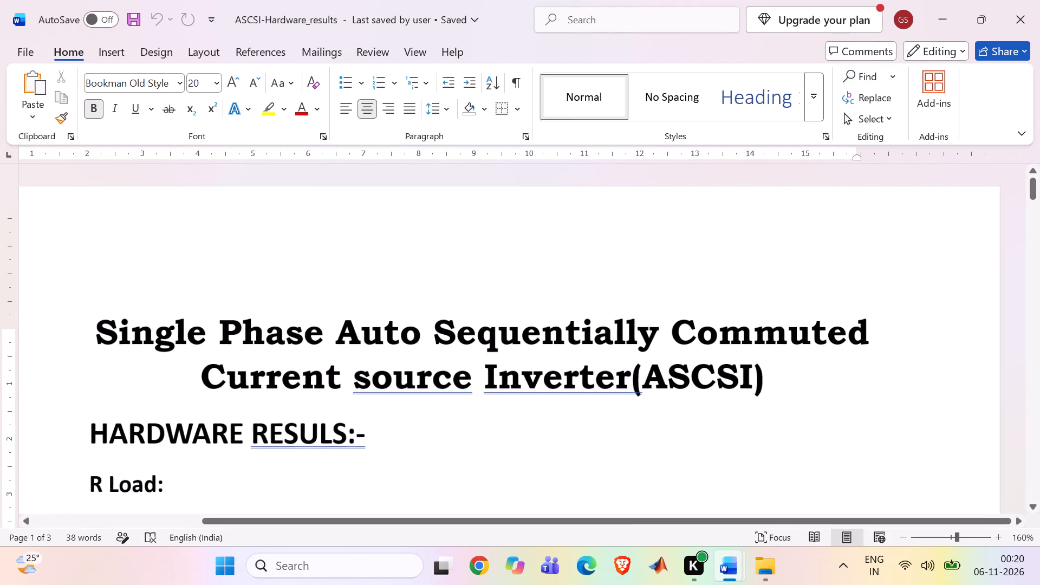
ctrl+scroll(385, 211, down, 5)
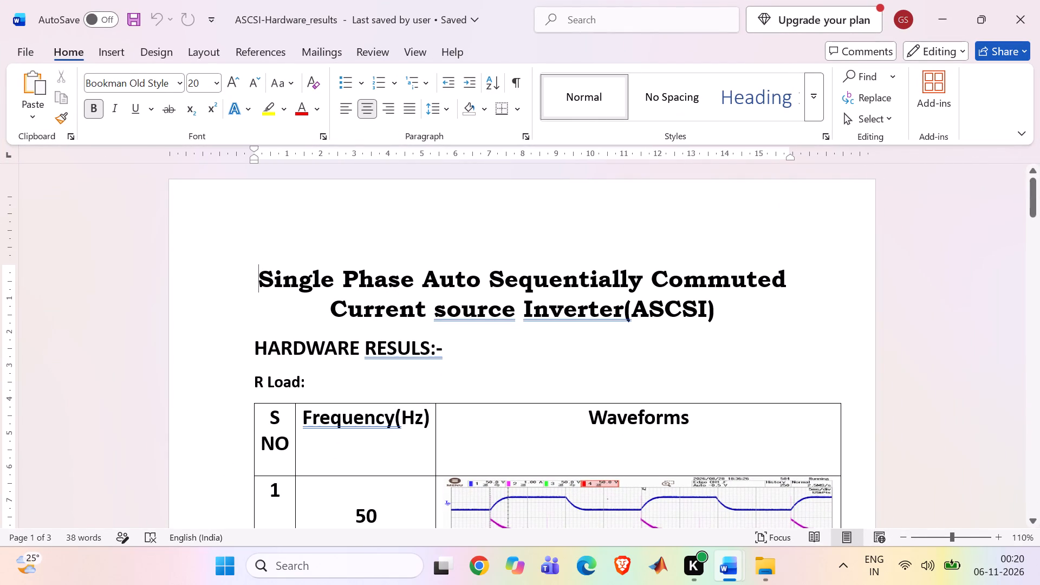
click(418, 353)
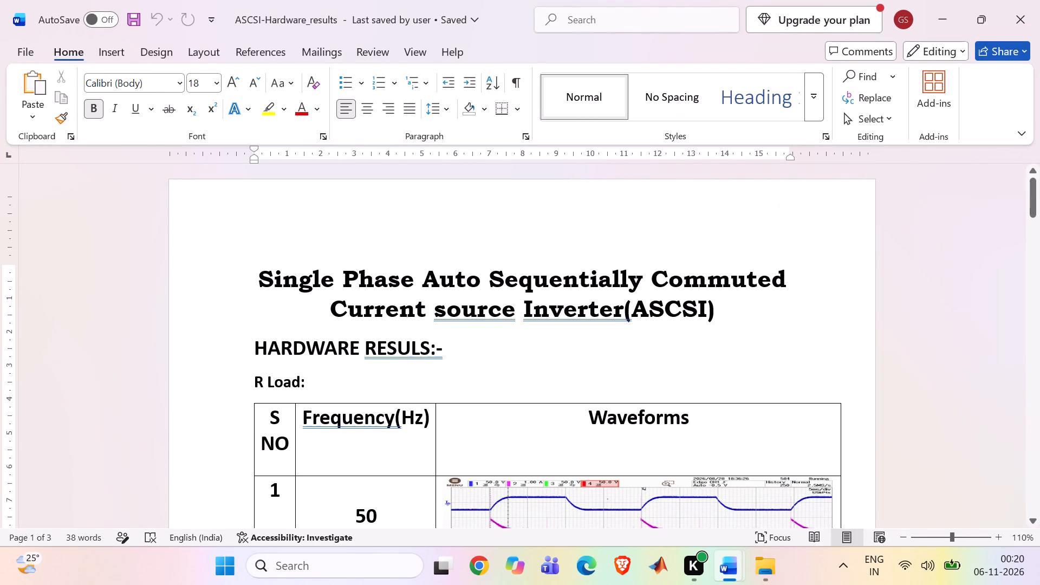
key(shift+t)
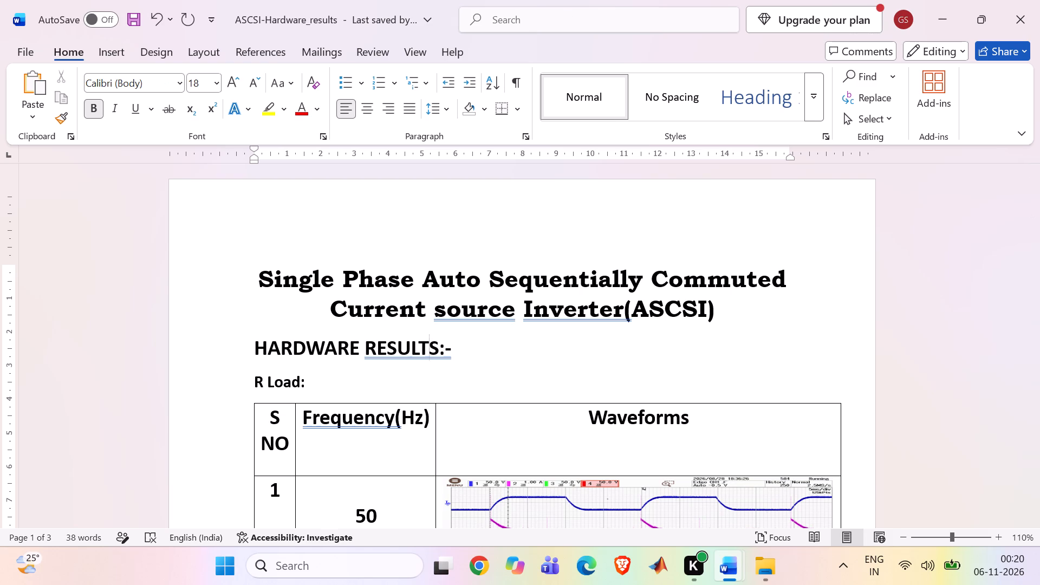
key(ctrl+s)
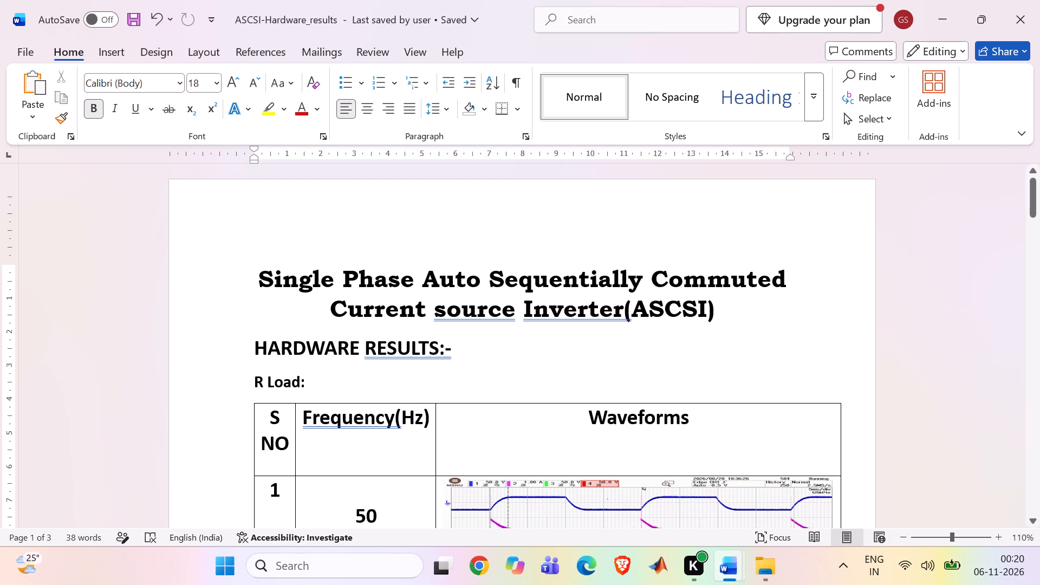
scroll(520, 344, down, 3)
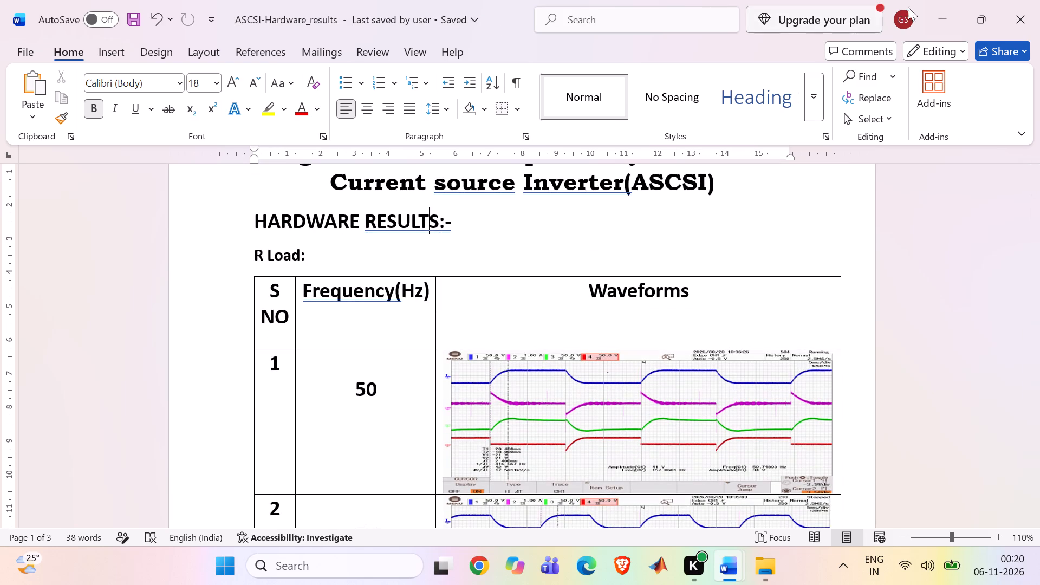
click(1007, 14)
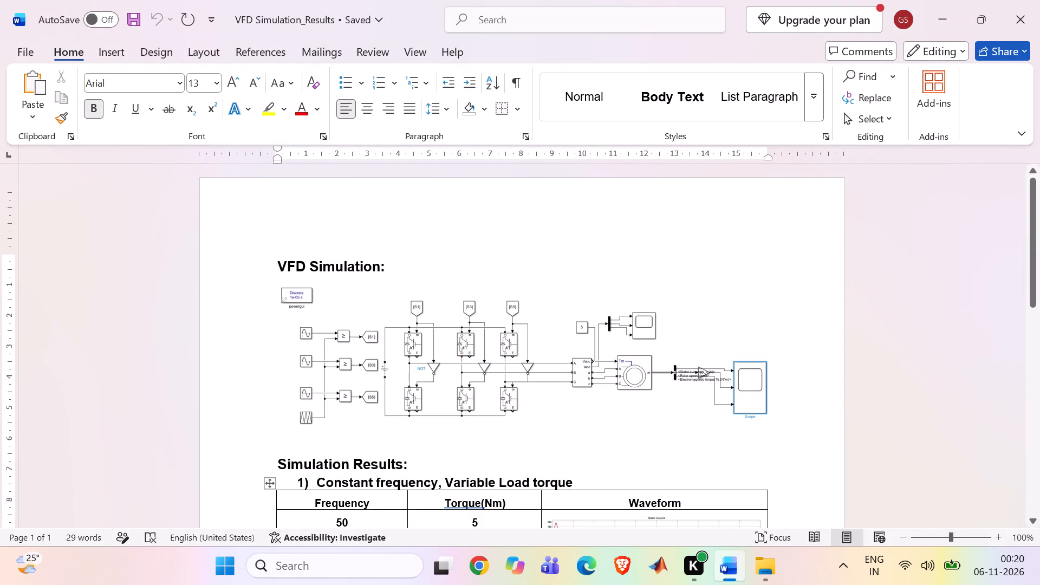
Open ASCSI-Simulation_results from the CSI folder, review its circuit diagrams and case-by-case waveform tables, and close it.
click(764, 569)
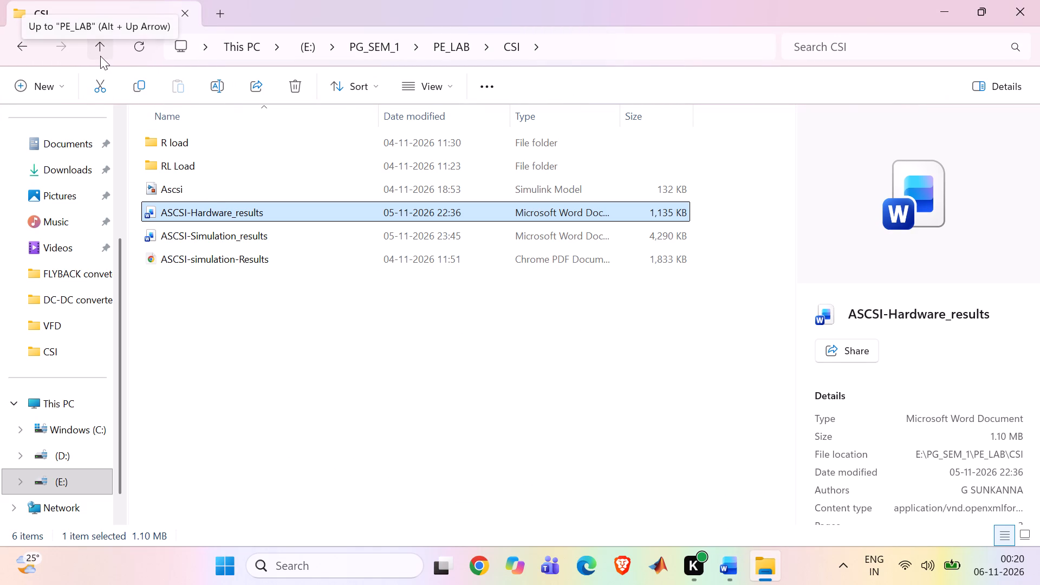
double_click(243, 232)
scroll(243, 232, down, 2)
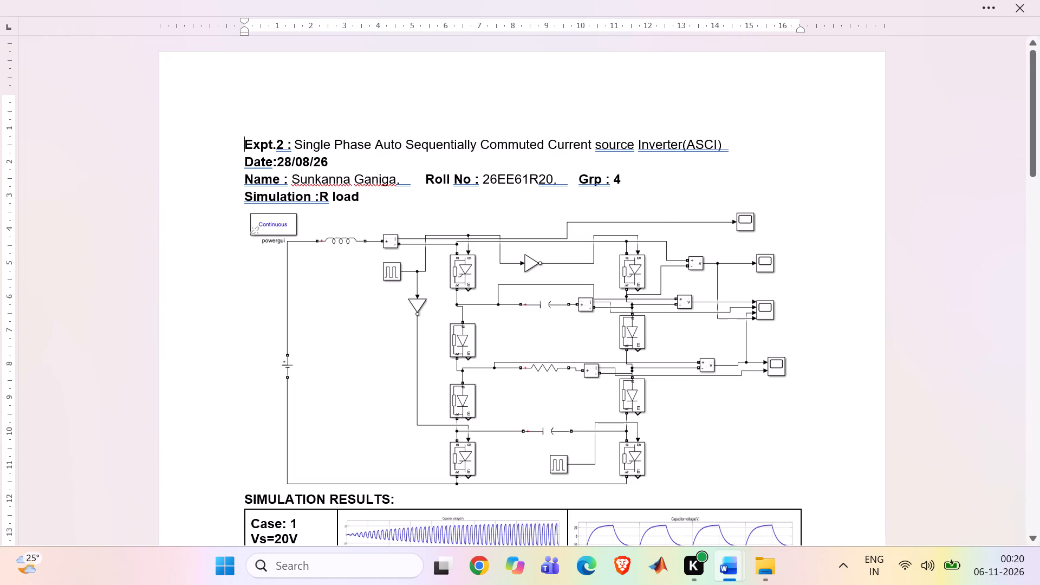
scroll(243, 232, down, 5)
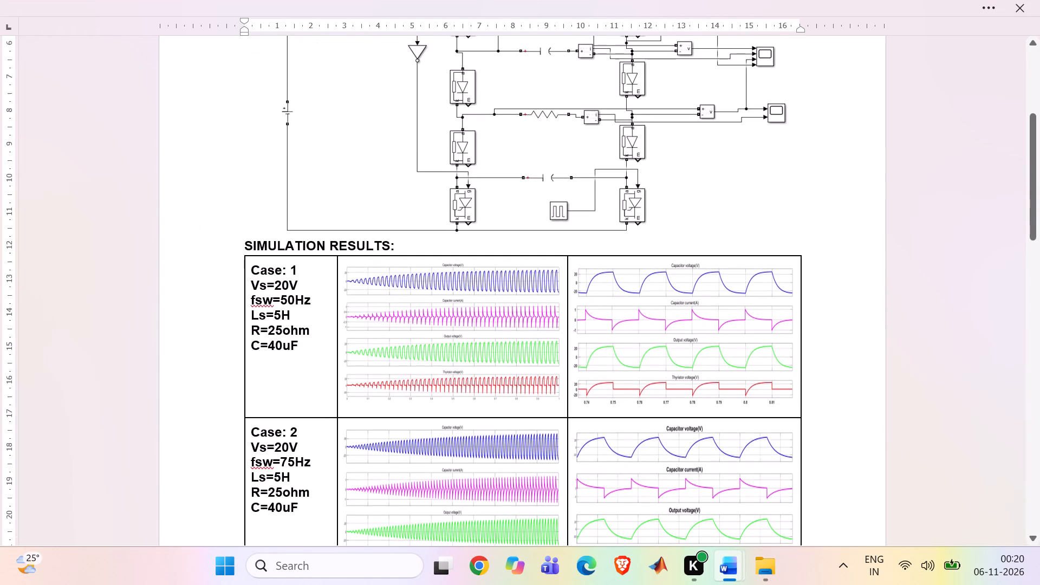
scroll(243, 232, down, 20)
scroll(243, 232, down, 5)
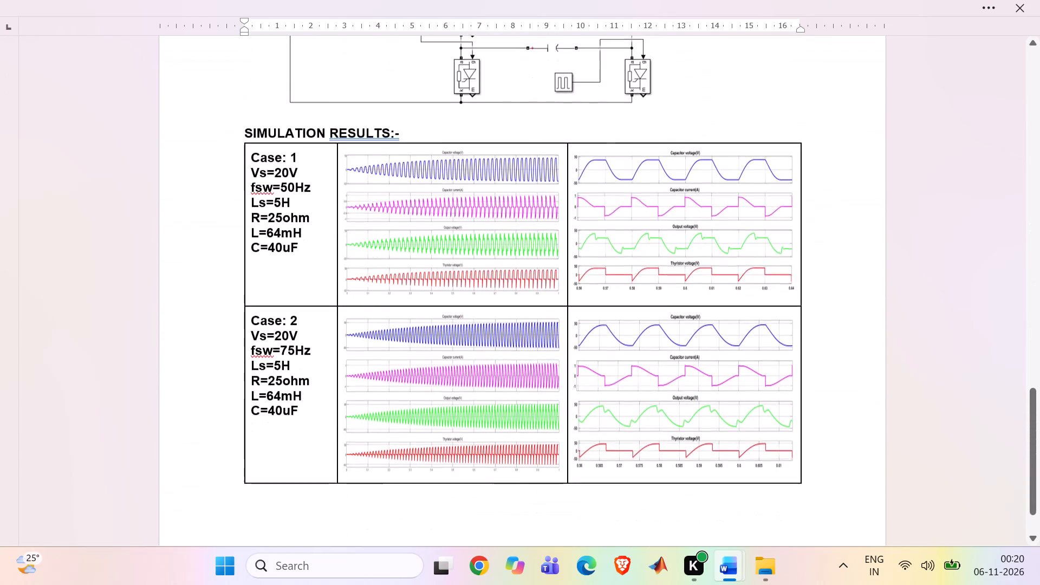
scroll(243, 232, down, 5)
scroll(940, 139, up, 7)
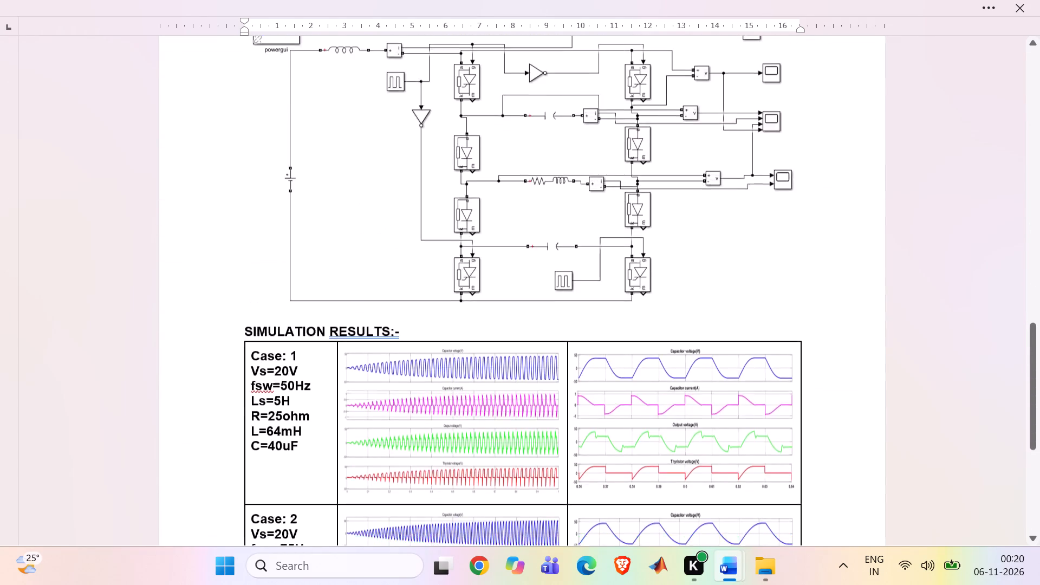
scroll(940, 139, up, 20)
scroll(940, 139, up, 7)
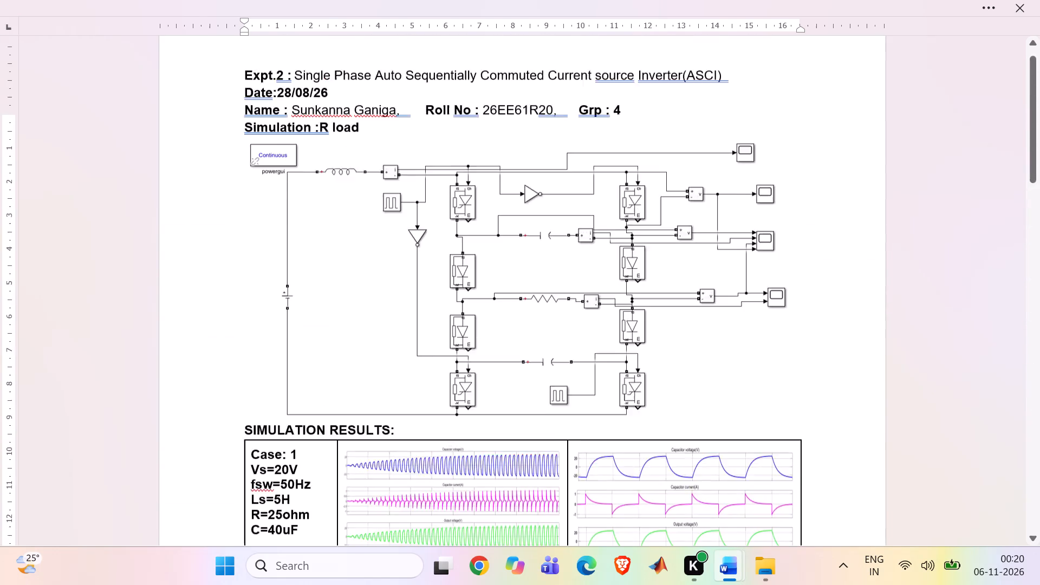
scroll(940, 139, up, 3)
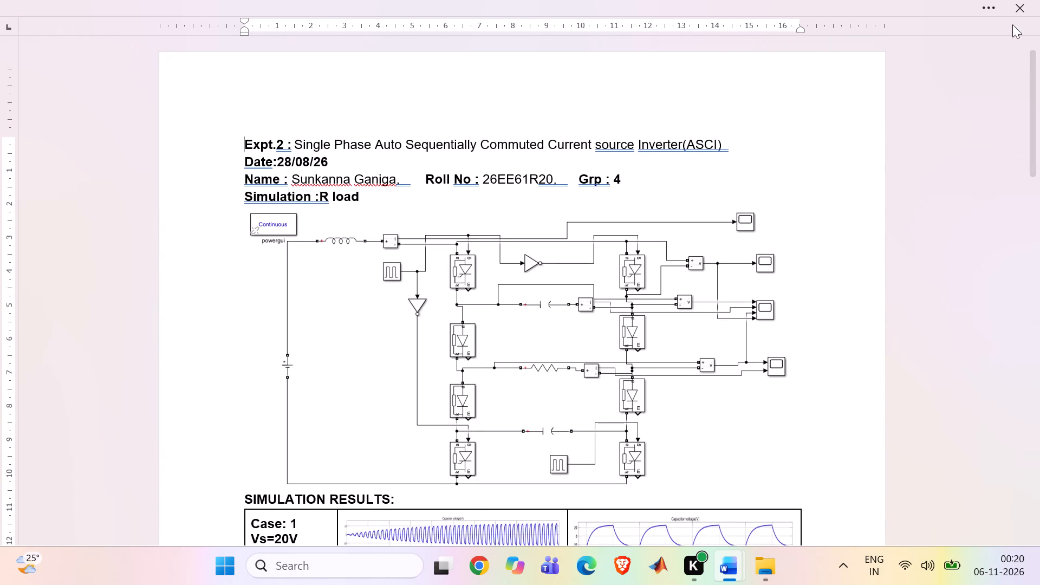
click(1019, 0)
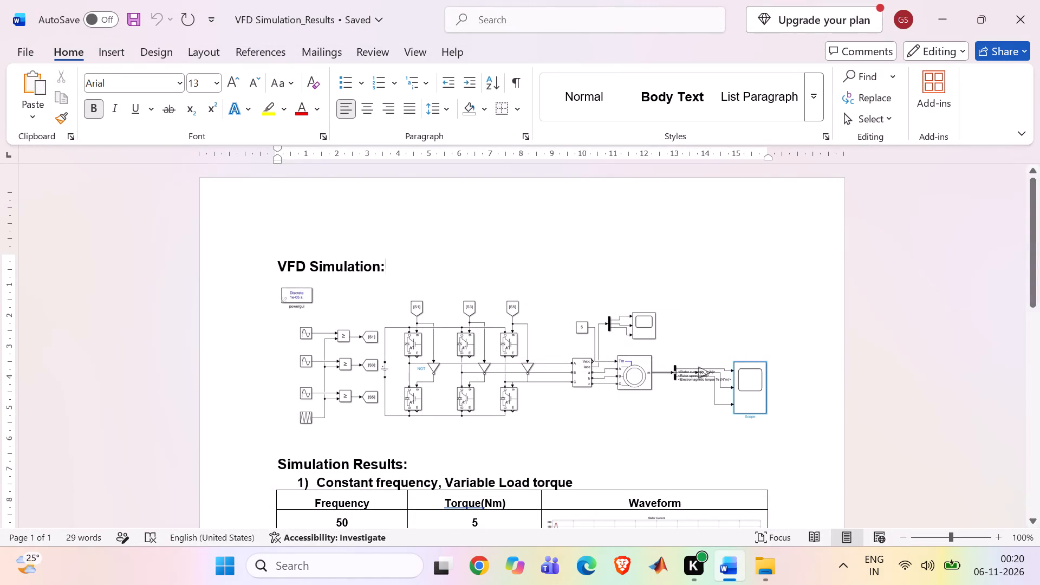
Open DC-DC_Hardware_results from the DC-DC converter folder, review the buck and boost converter waveform tables, and close it.
click(752, 575)
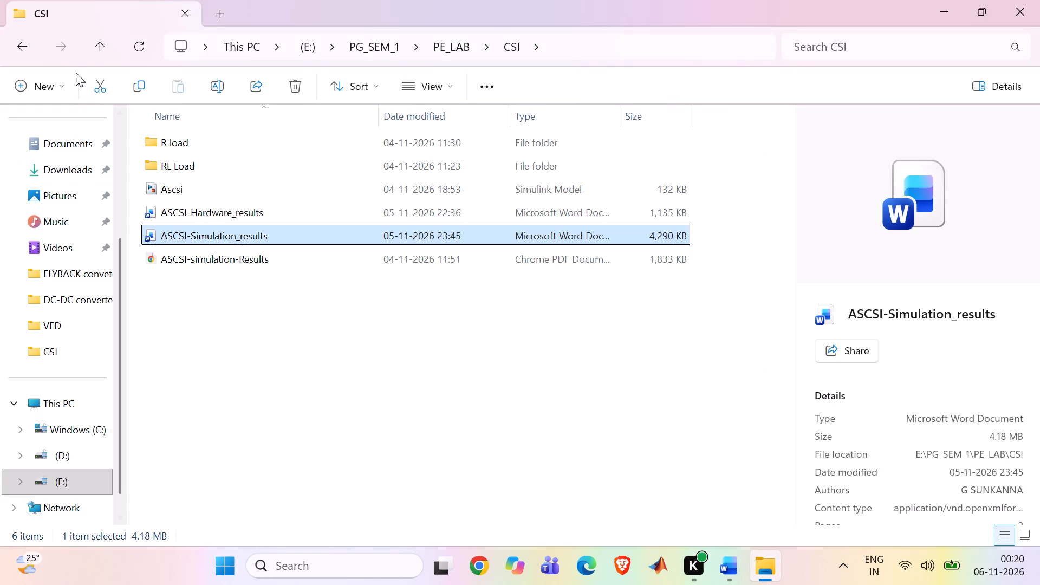
click(102, 40)
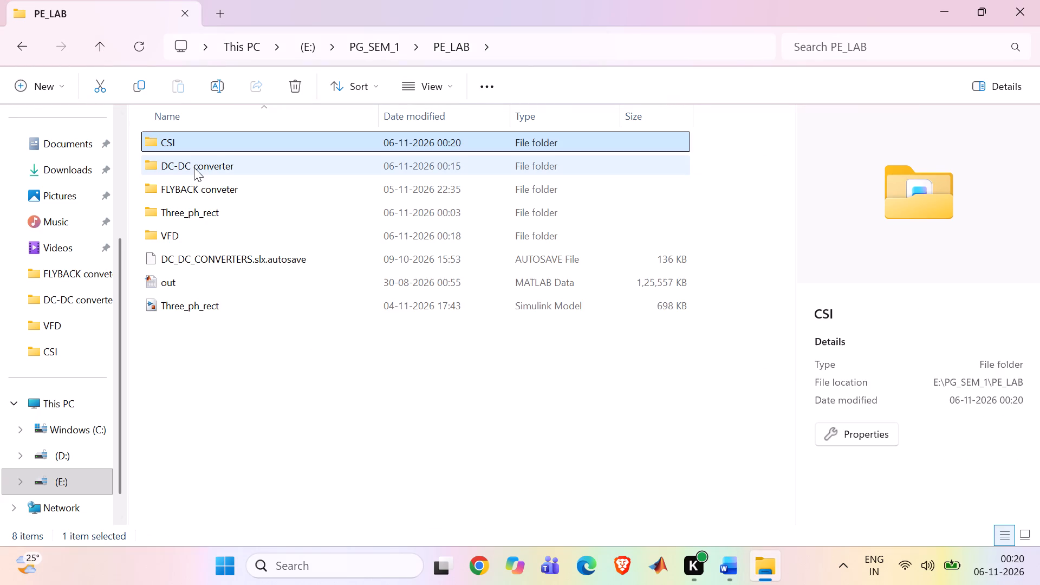
double_click(194, 167)
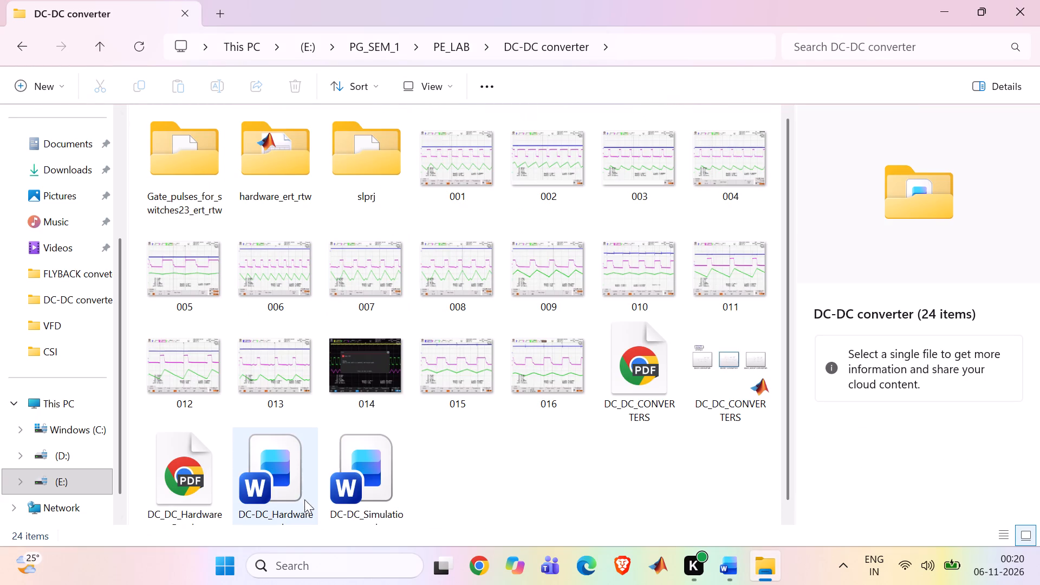
double_click(299, 492)
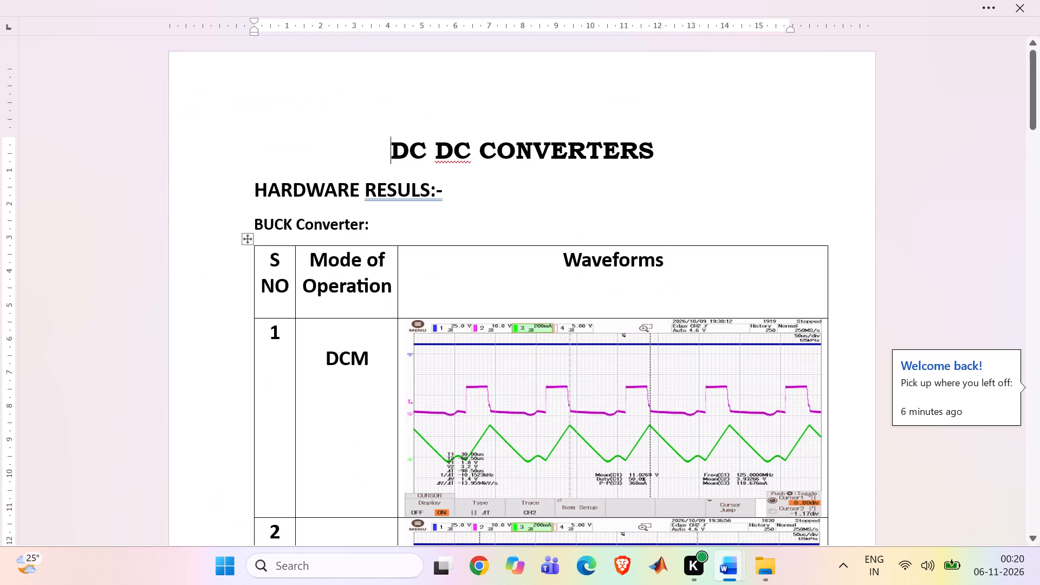
scroll(733, 199, down, 5)
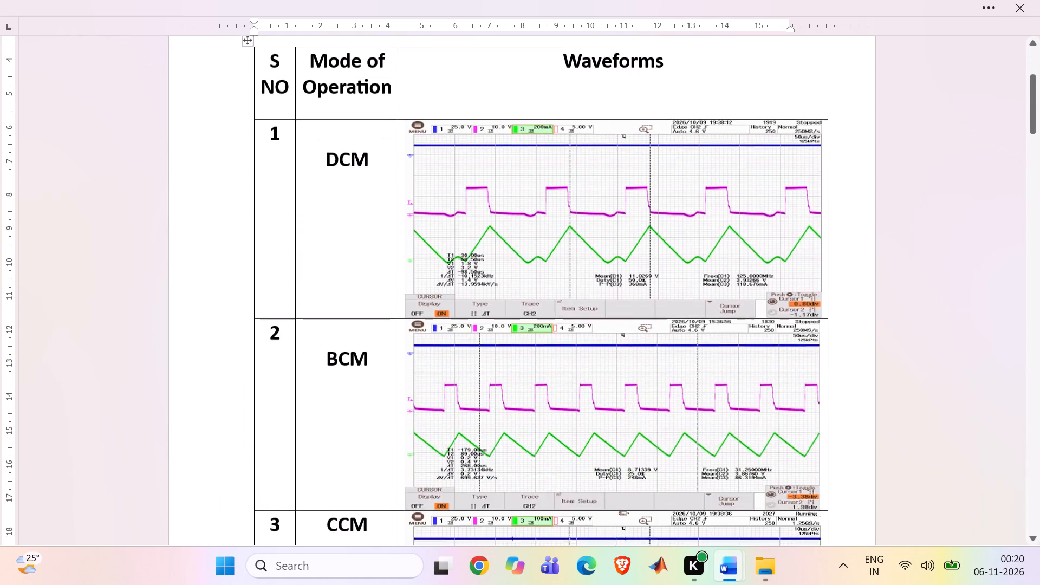
scroll(733, 199, down, 13)
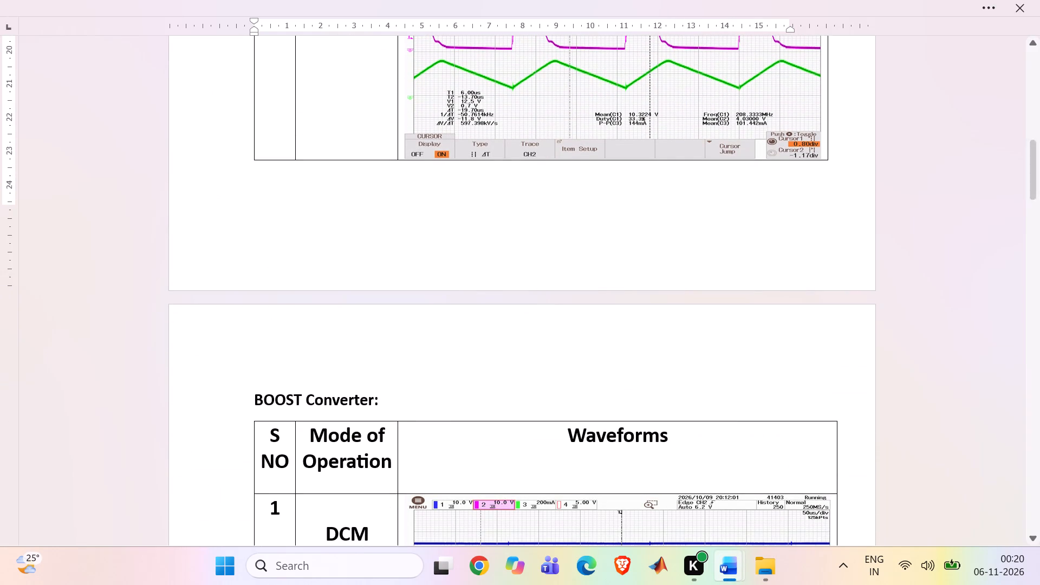
scroll(803, 309, down, 20)
scroll(803, 309, down, 1)
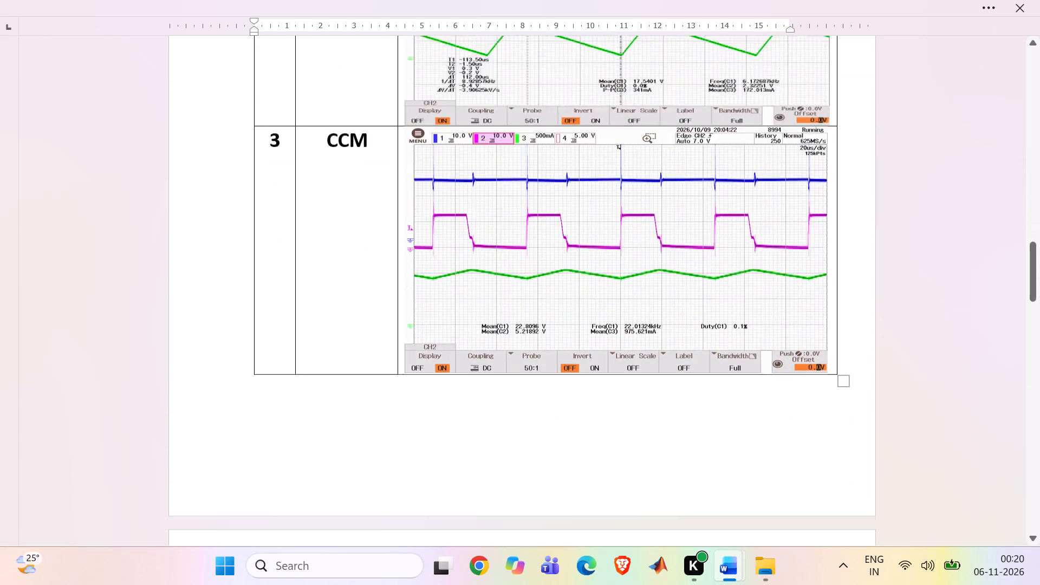
click(1015, 5)
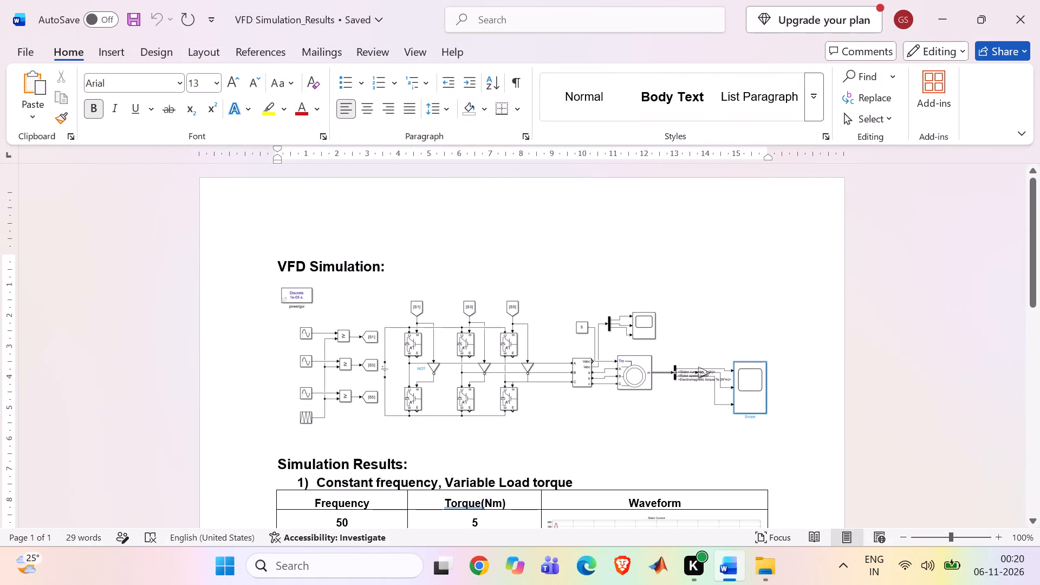
Open DC-DC_Simulation_results, review the buck, boost and buck-boost circuits and results tables, and close it, returning to File Explorer.
click(760, 564)
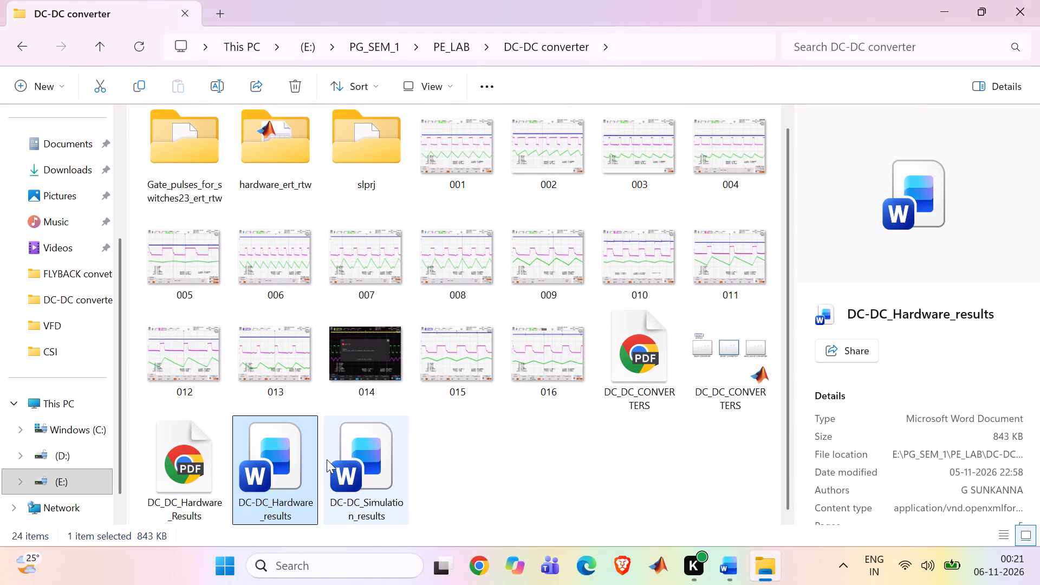
double_click(356, 461)
scroll(491, 414, down, 2)
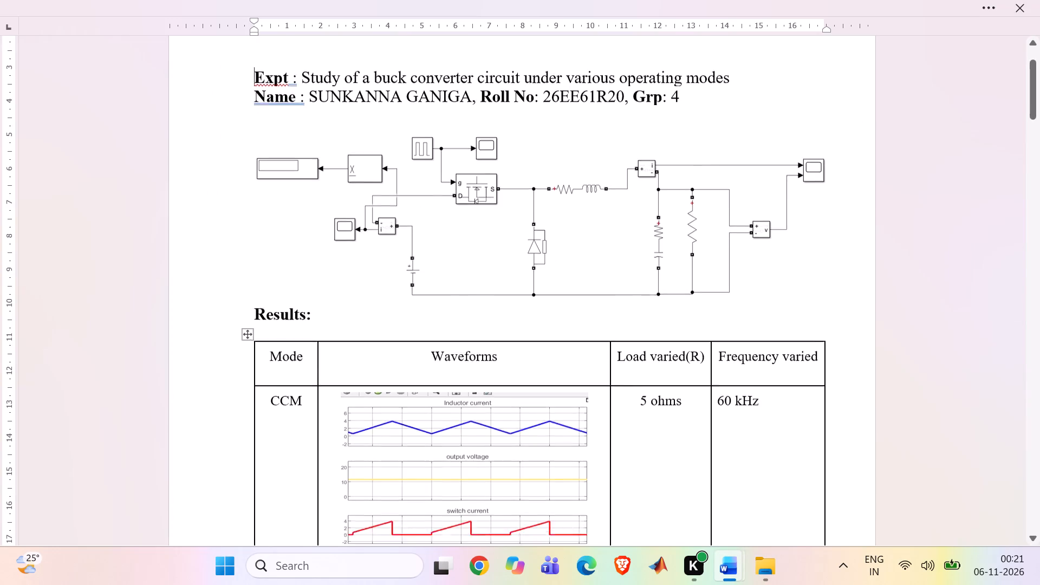
scroll(491, 413, down, 19)
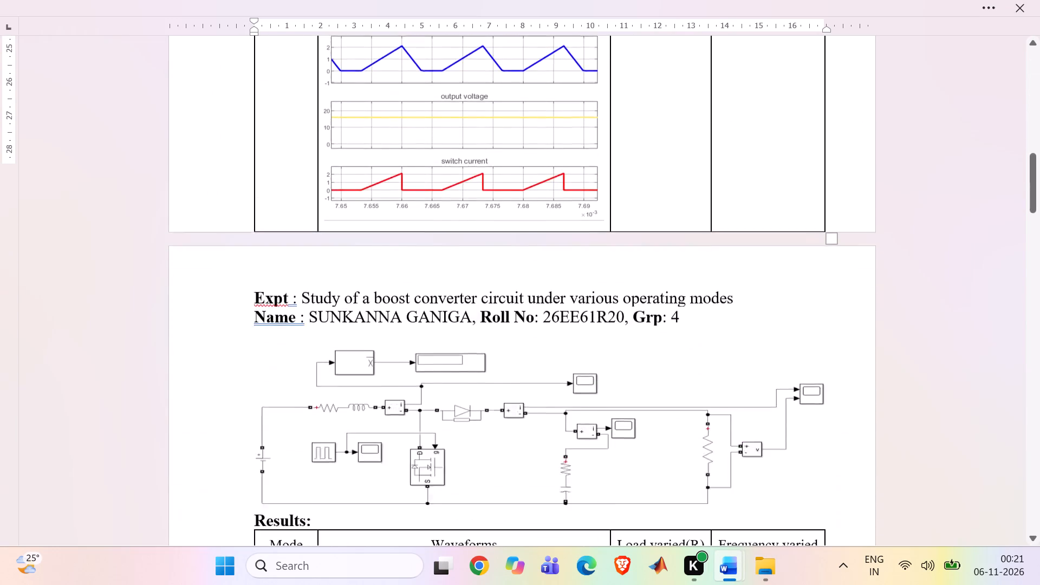
scroll(491, 413, down, 15)
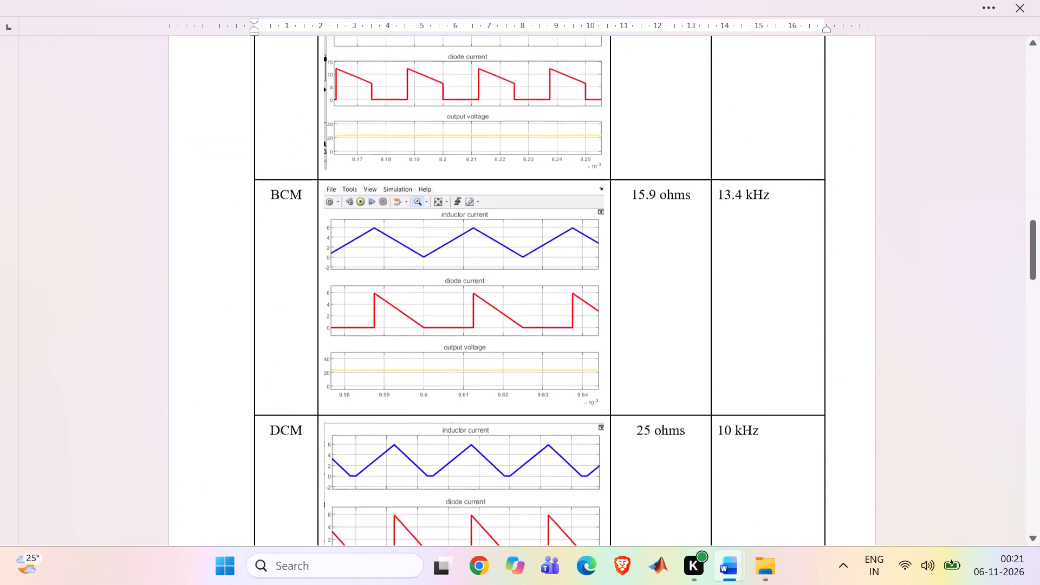
scroll(491, 413, down, 14)
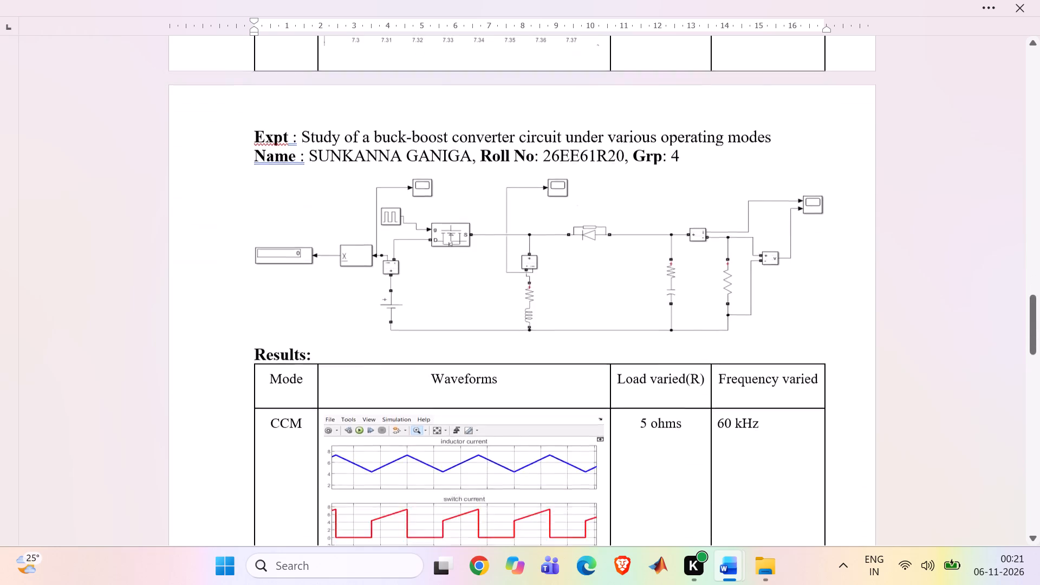
scroll(491, 413, down, 8)
click(1039, 0)
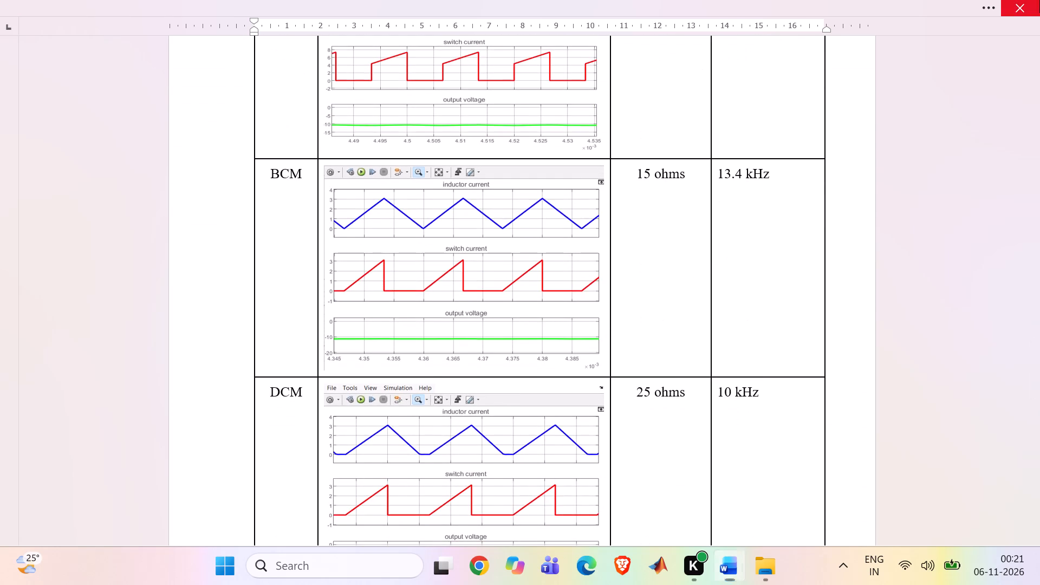
click(763, 563)
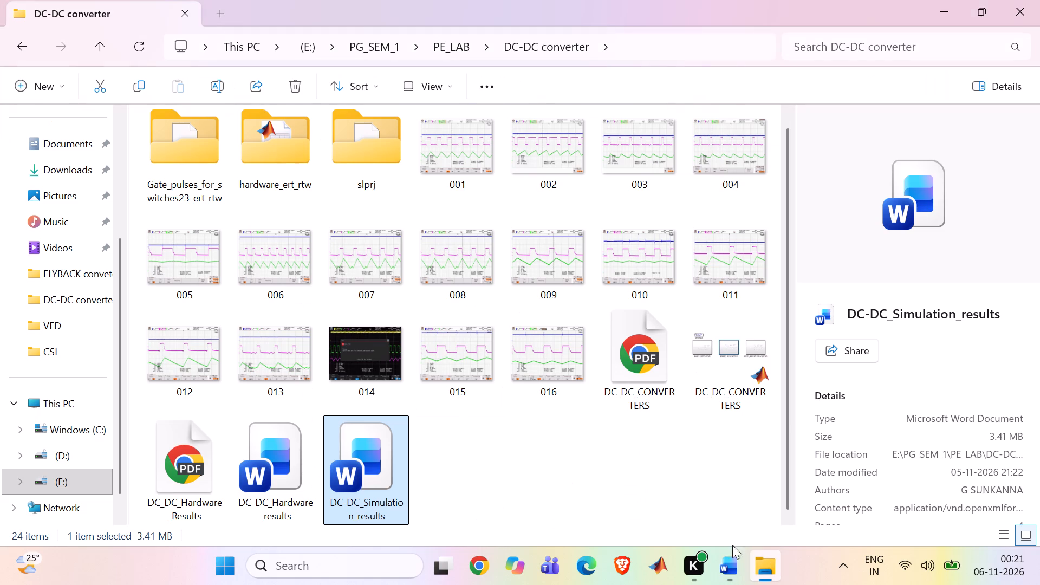
Open FLYBACK-Hardware_results from the FLYBACK conveter folder, review the open-loop and closed-loop waveform tables, close it and return to File Explorer.
click(107, 47)
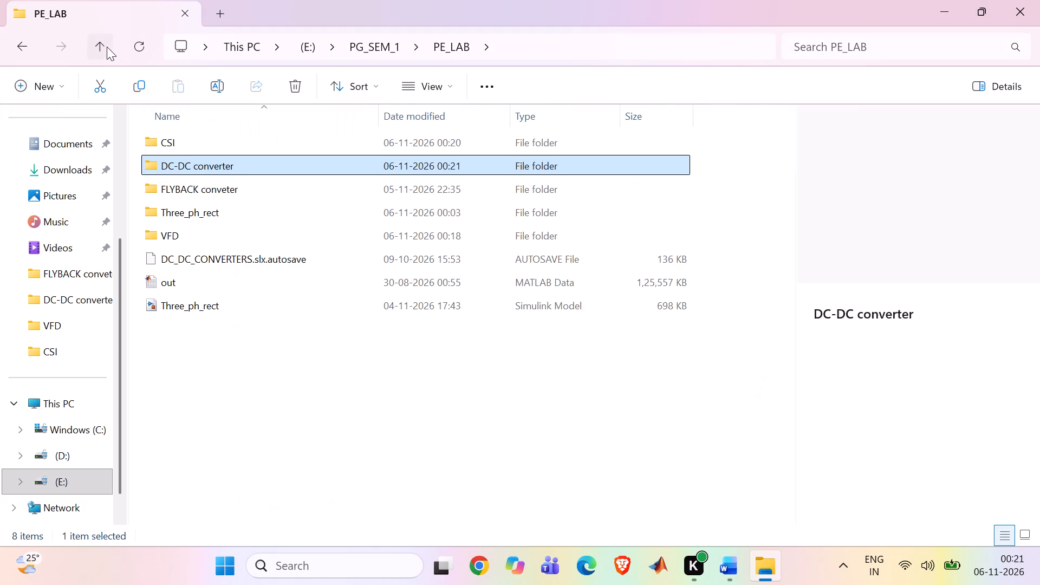
triple_click(211, 188)
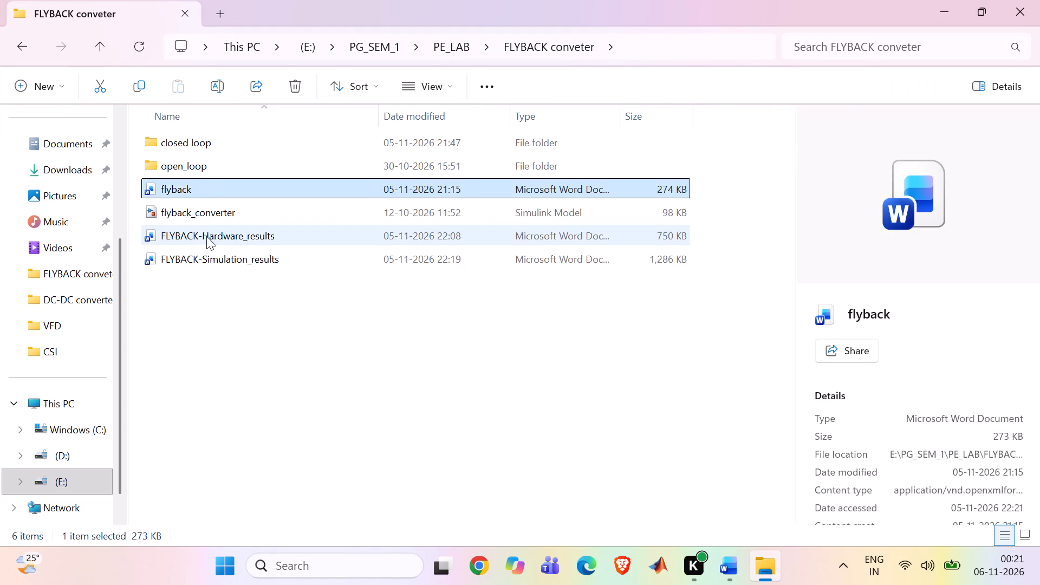
double_click(206, 238)
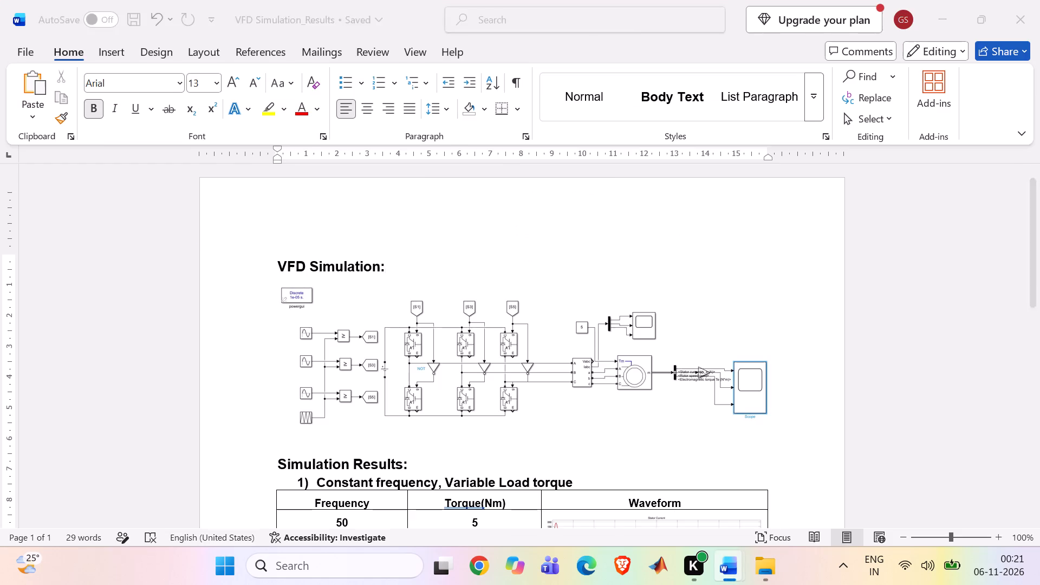
scroll(383, 240, down, 11)
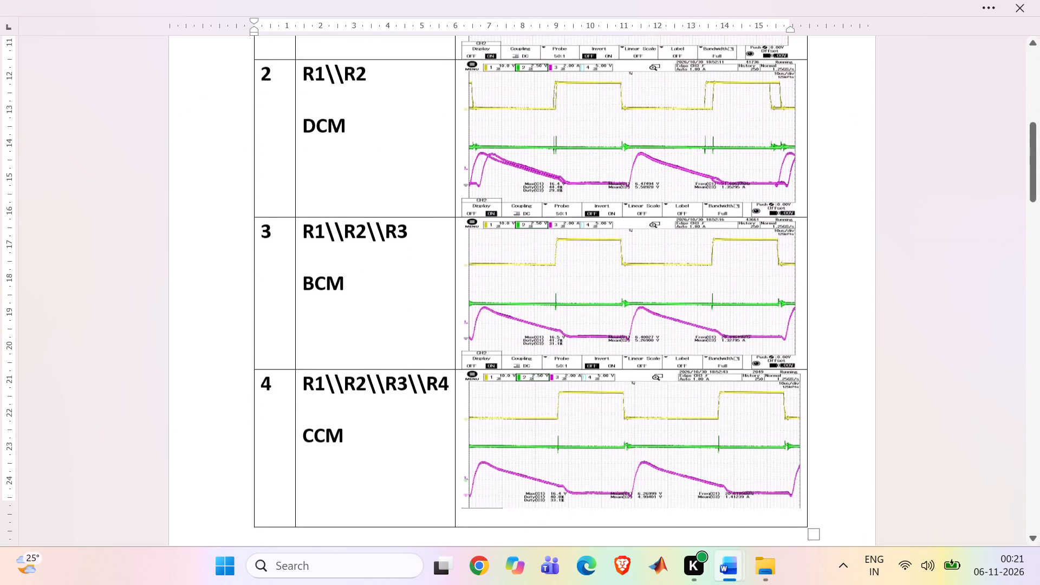
scroll(384, 240, down, 7)
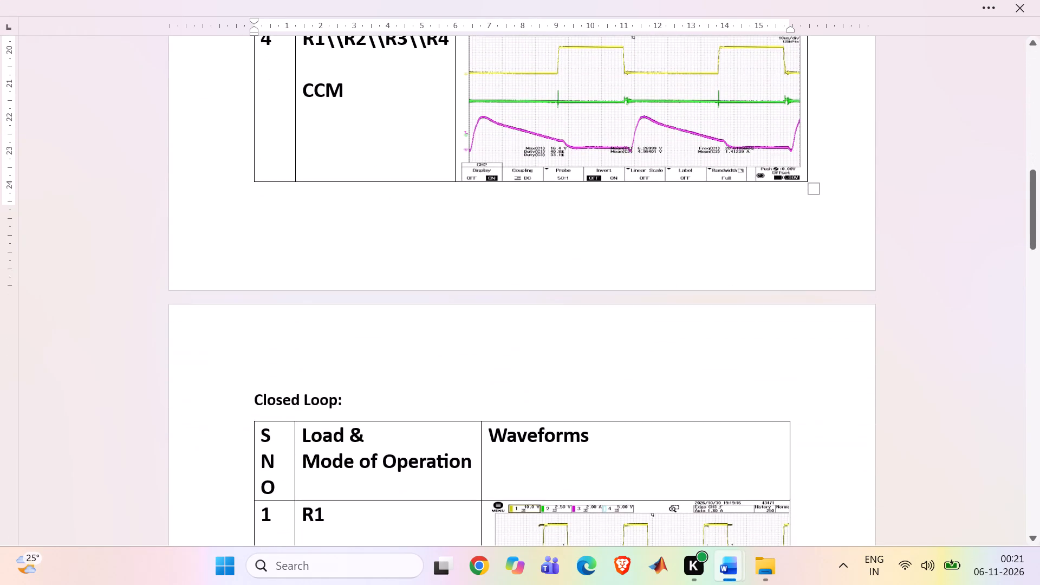
scroll(384, 240, down, 9)
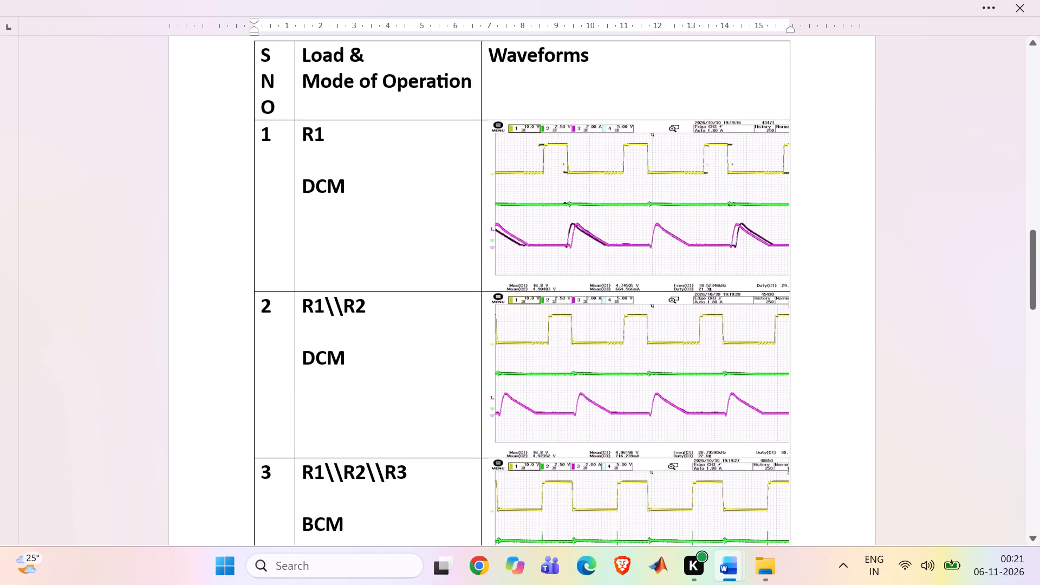
scroll(384, 240, down, 15)
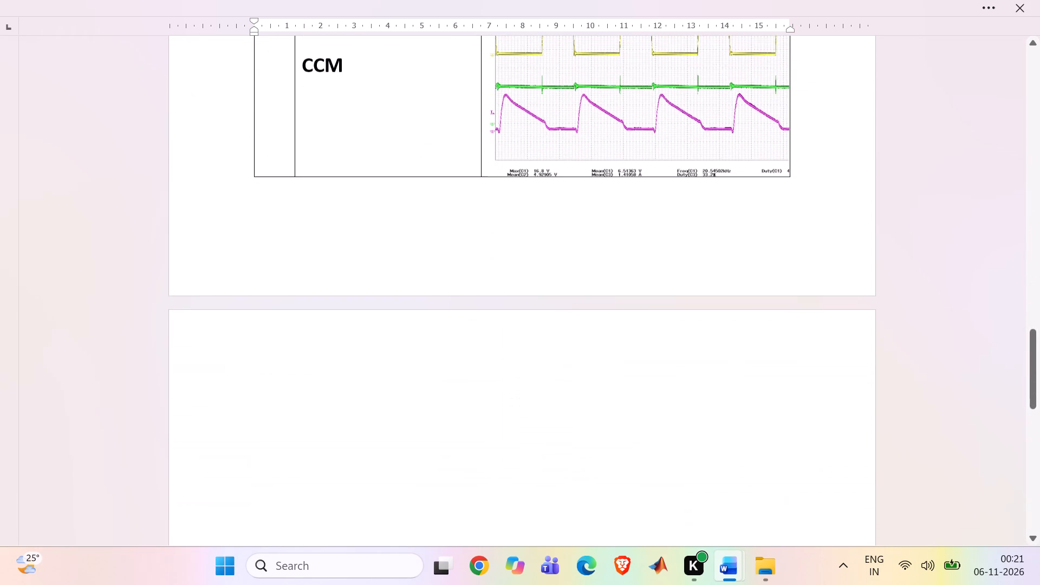
scroll(384, 240, down, 5)
click(1039, 0)
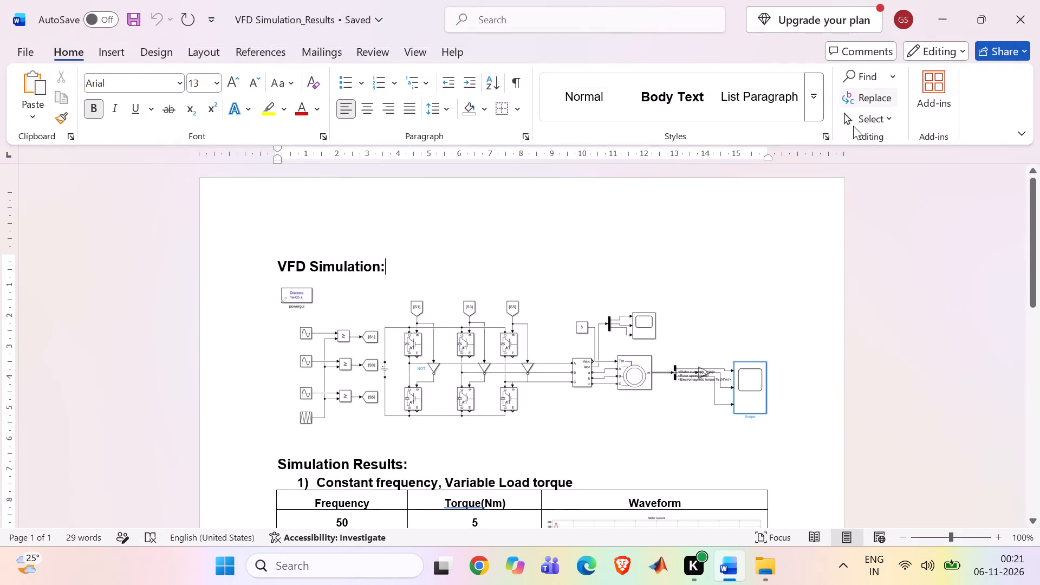
click(764, 573)
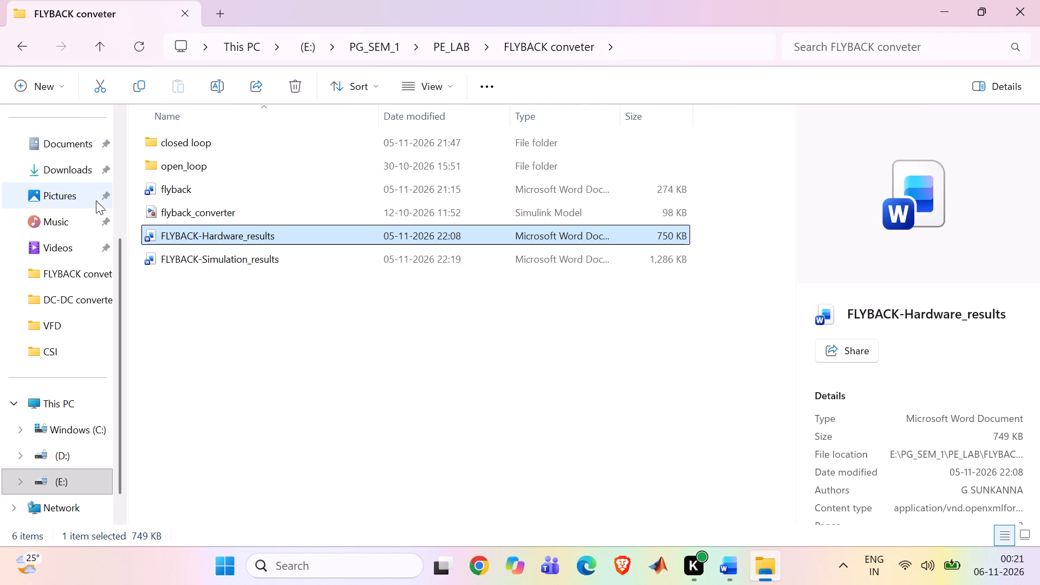
Open FLYBACK-Simulation_results, review the open-loop and closed-loop circuits and case waveforms, close it and return to File Explorer.
double_click(246, 266)
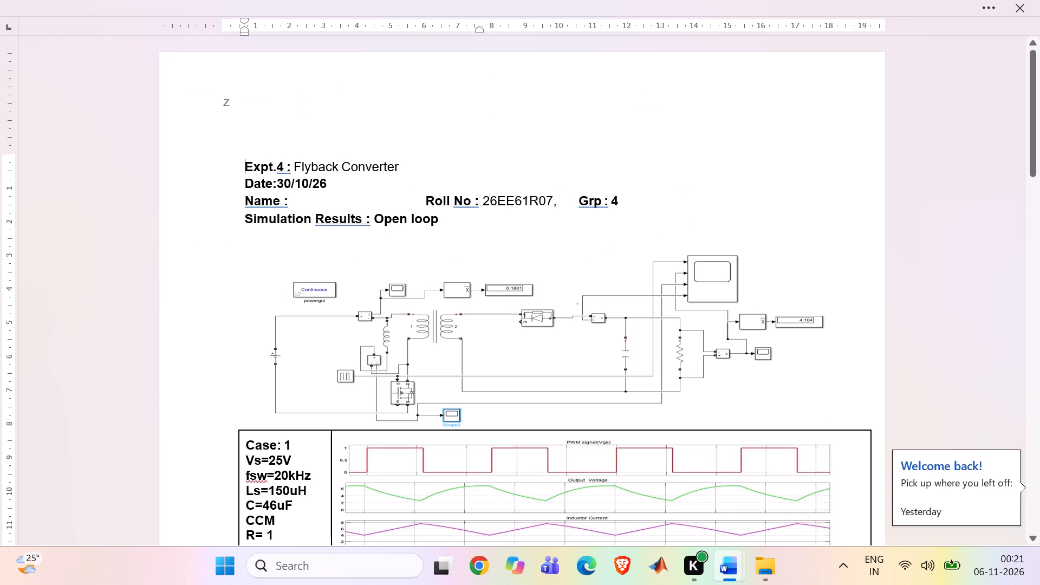
scroll(277, 264, down, 13)
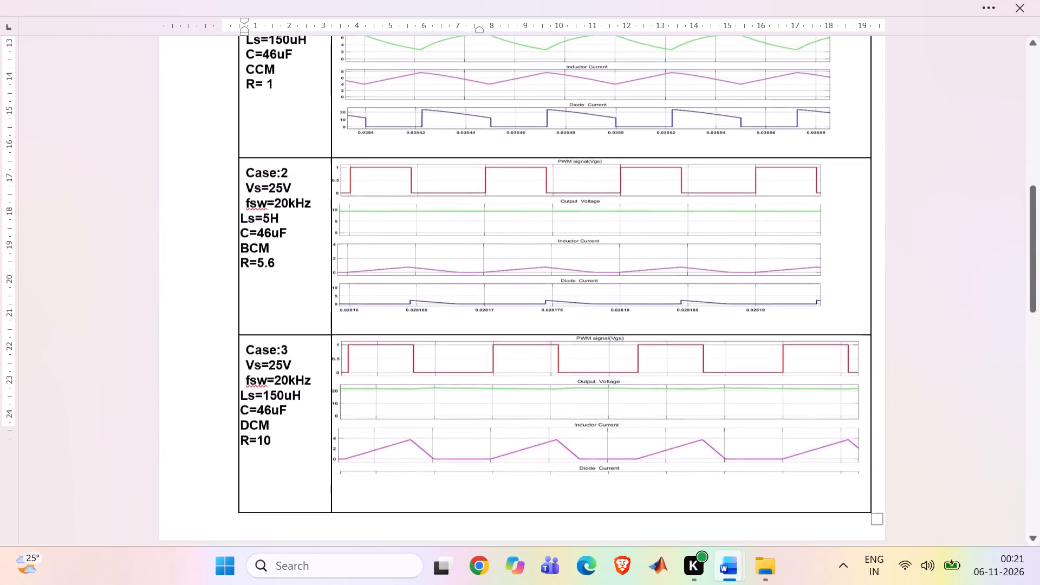
scroll(277, 264, down, 10)
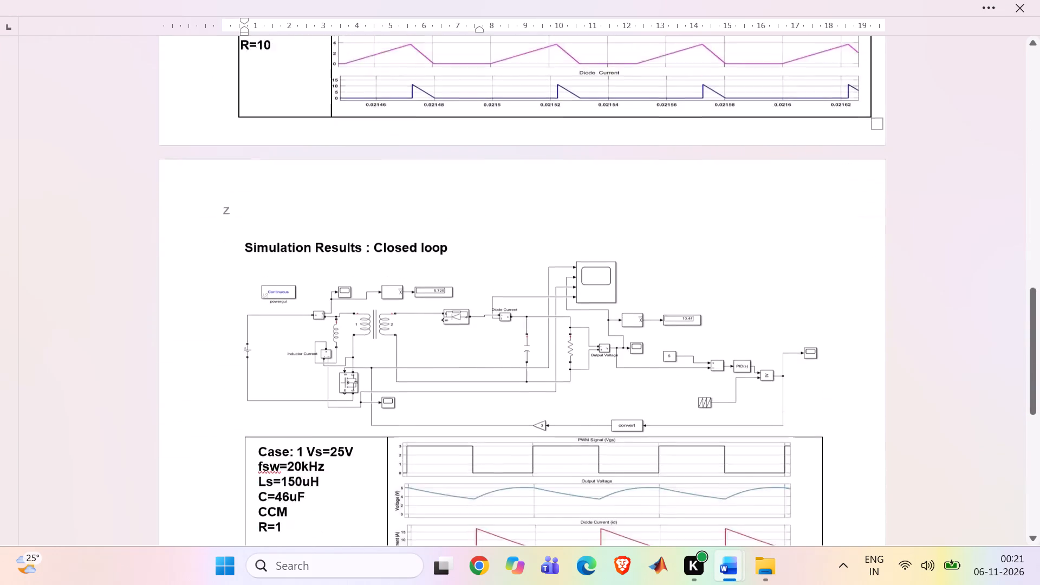
scroll(277, 264, down, 11)
click(1039, 0)
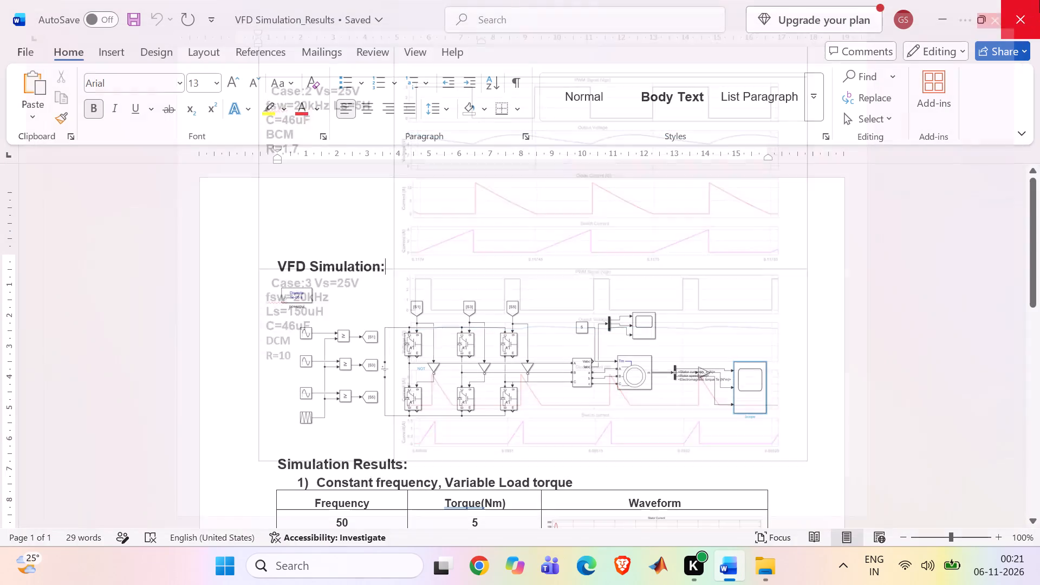
click(763, 574)
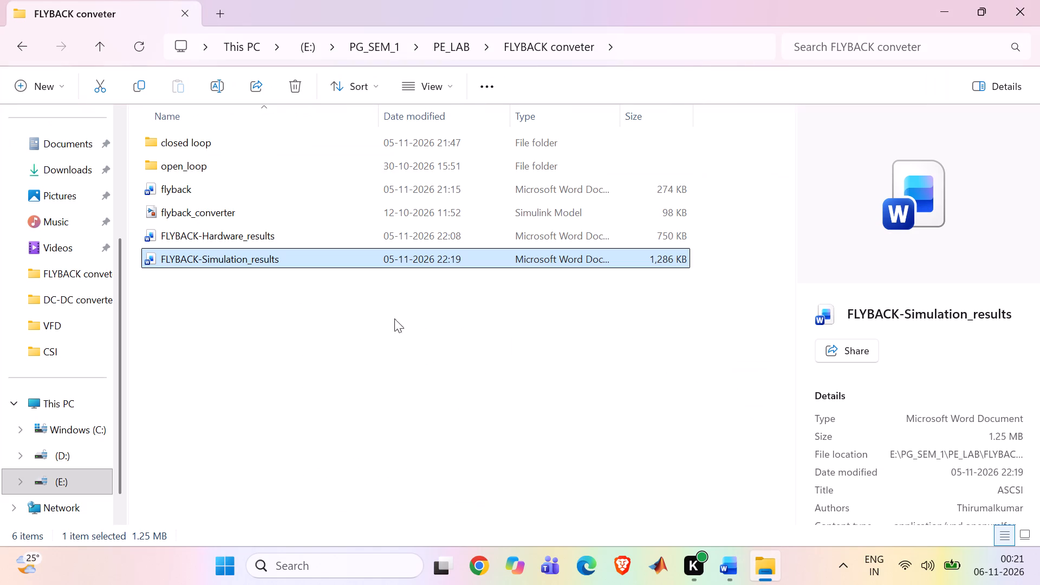
Check the contents of the Three_ph_rect folder in PE_LAB.
click(100, 56)
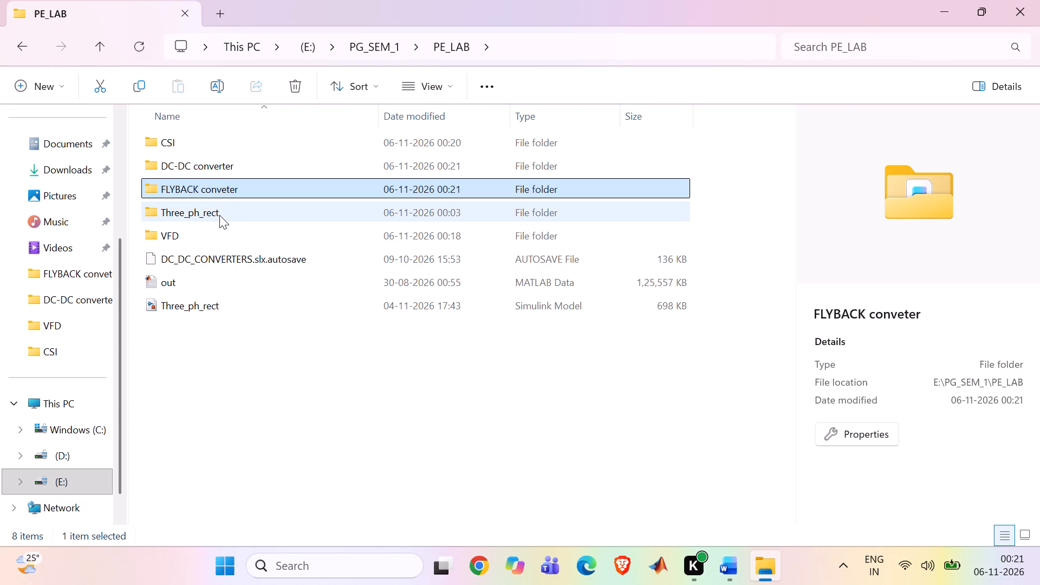
double_click(219, 215)
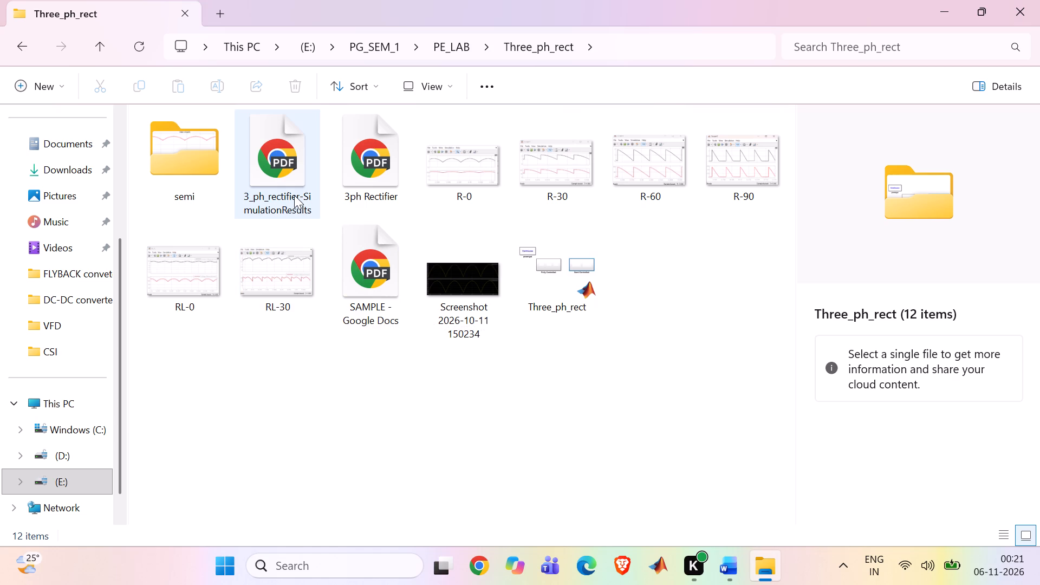
Open VFD-Hardware_results from the VFD folder in PE_LAB, check its title and headings, close it and return to File Explorer.
click(97, 50)
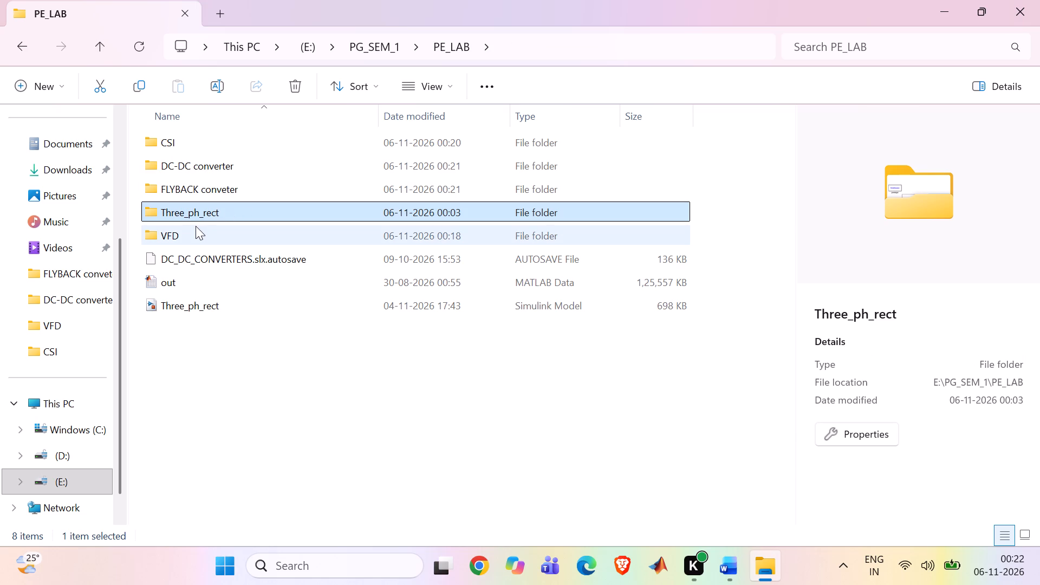
double_click(196, 236)
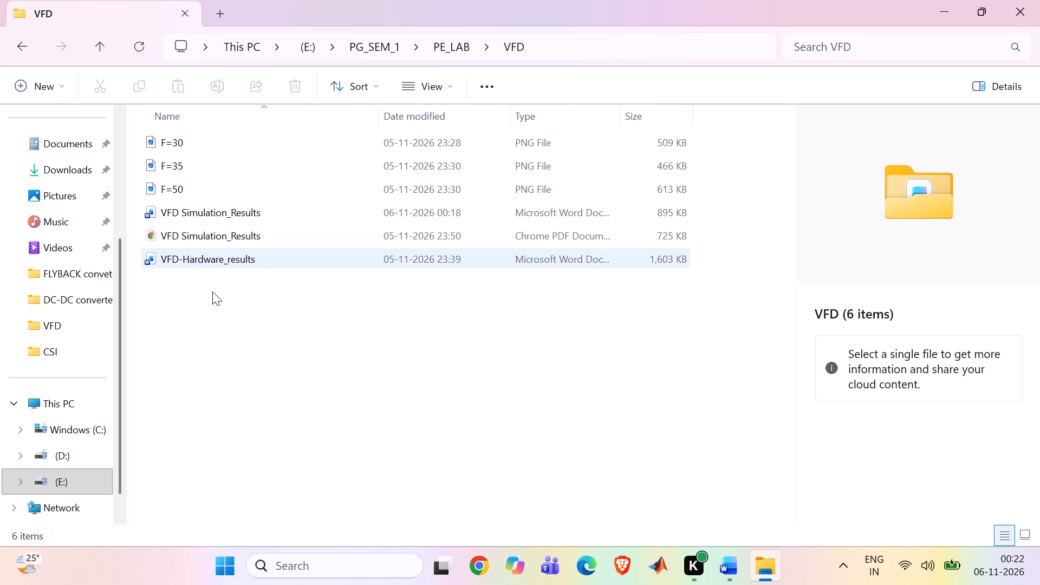
double_click(197, 256)
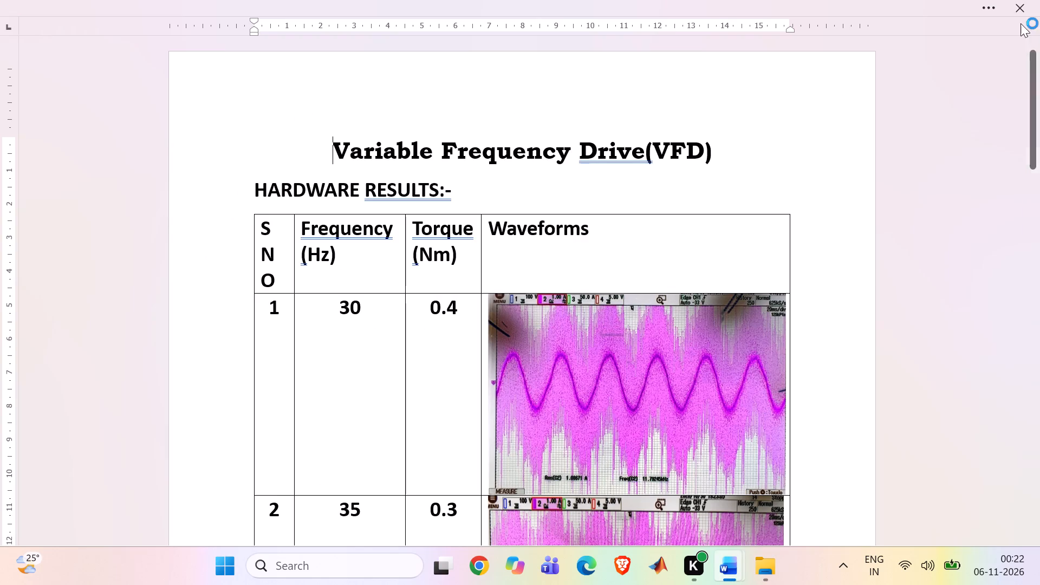
click(1024, 10)
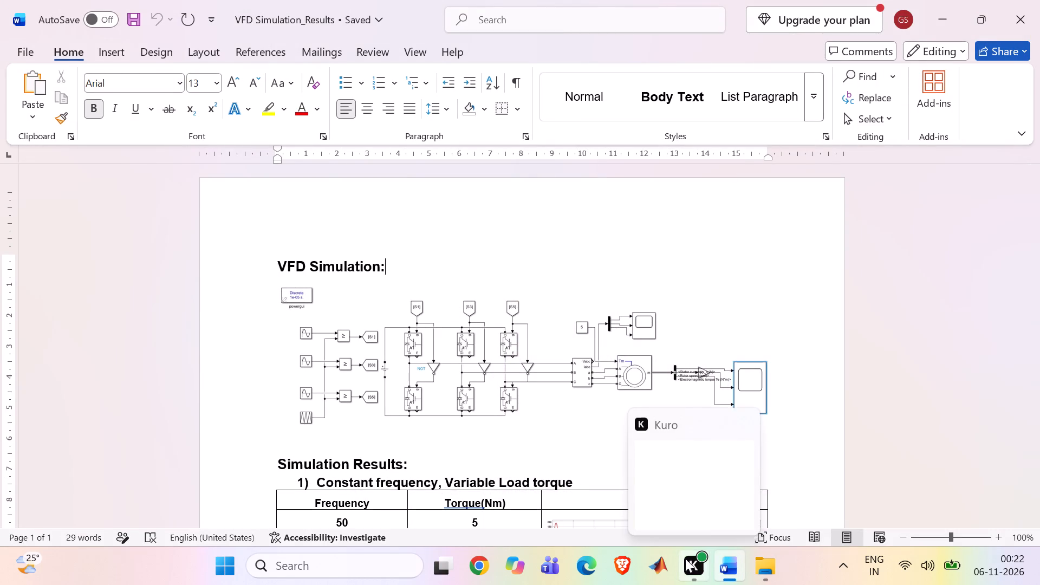
click(772, 569)
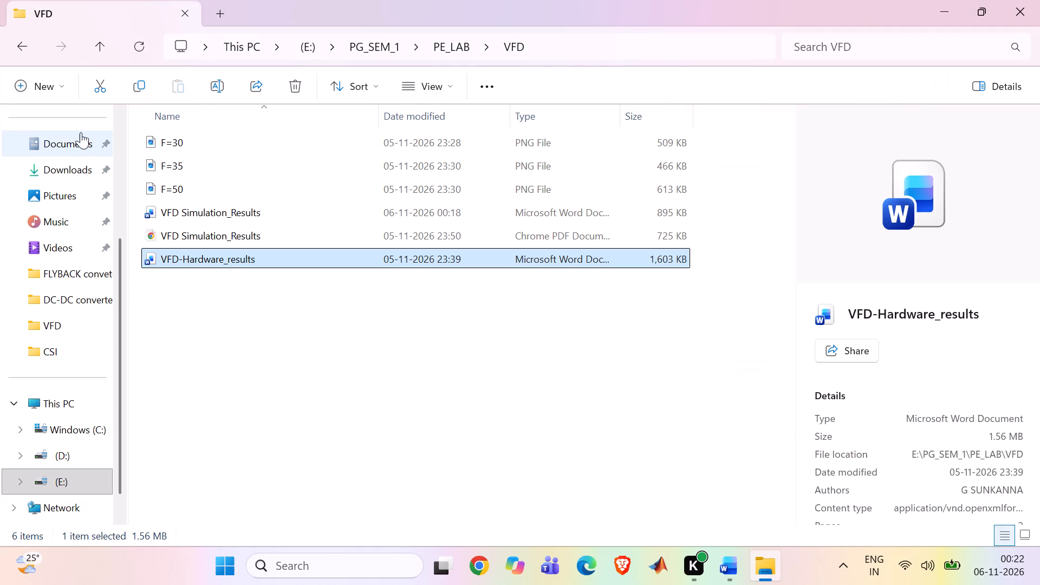
Bring up the VFD Simulation_Results Word document from the VFD folder and close it.
double_click(194, 206)
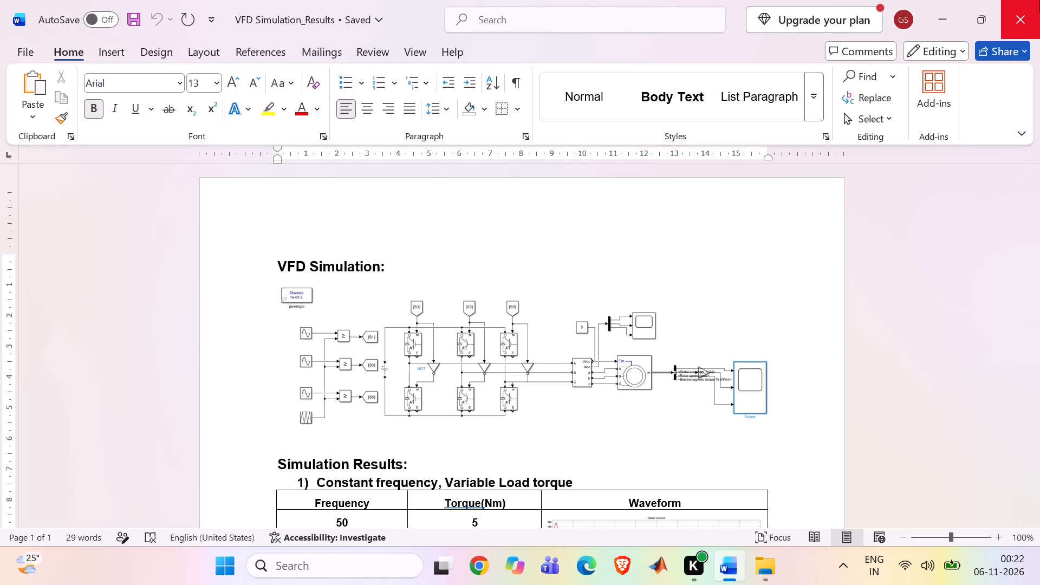
click(1039, 0)
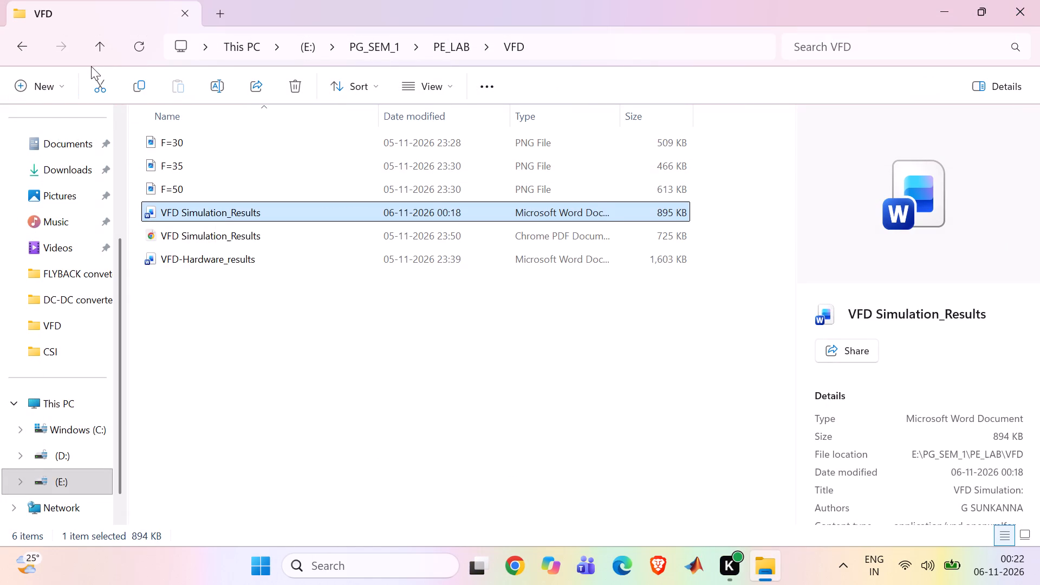
Reopen FLYBACK-Hardware_results from the FLYBACK conveter folder, correct the misspelled heading below the title to "HARDWARE RESULTS:-", and save the document.
click(100, 48)
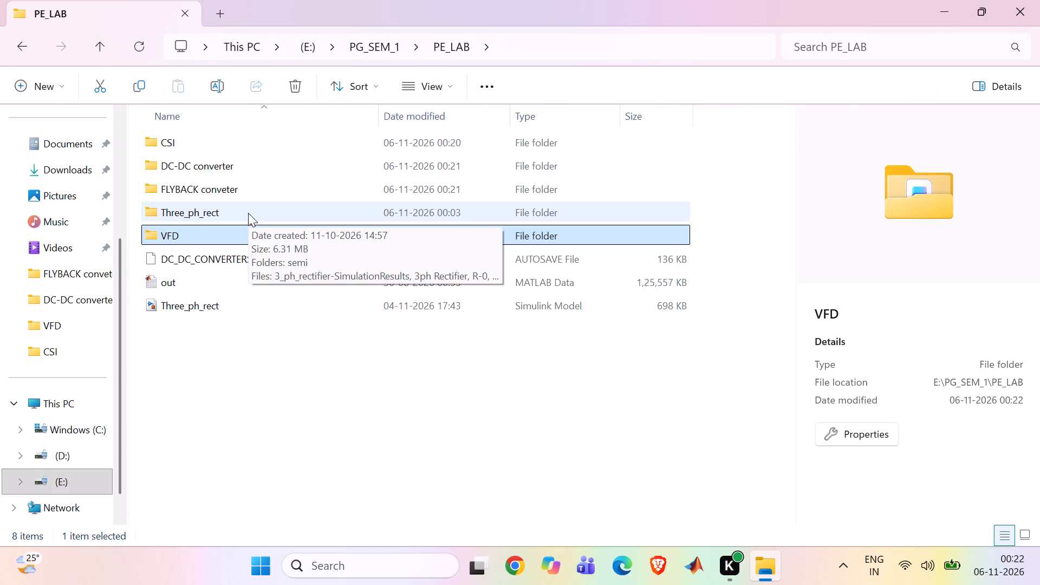
double_click(220, 191)
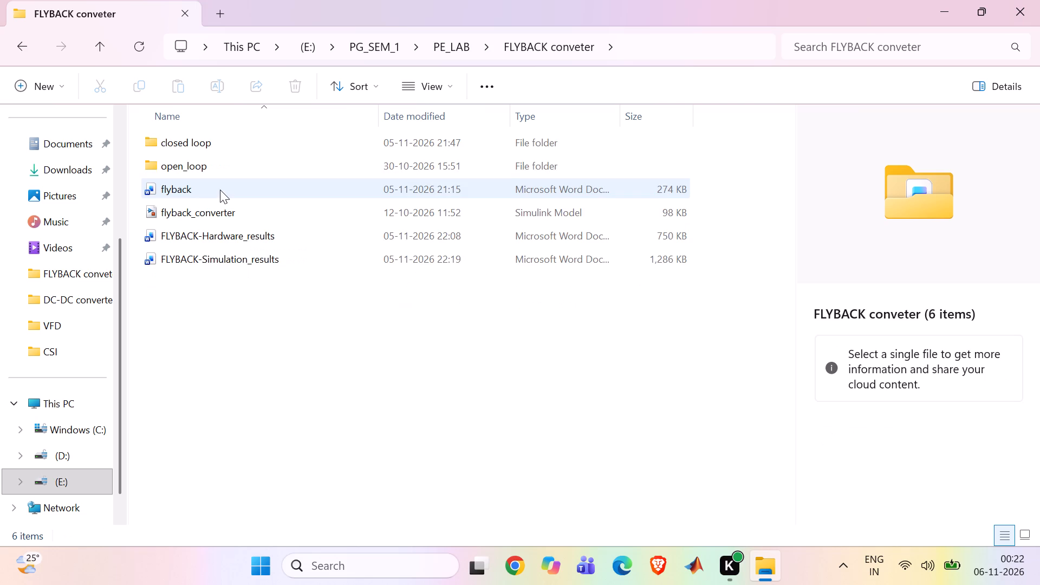
click(223, 229)
click(223, 229)
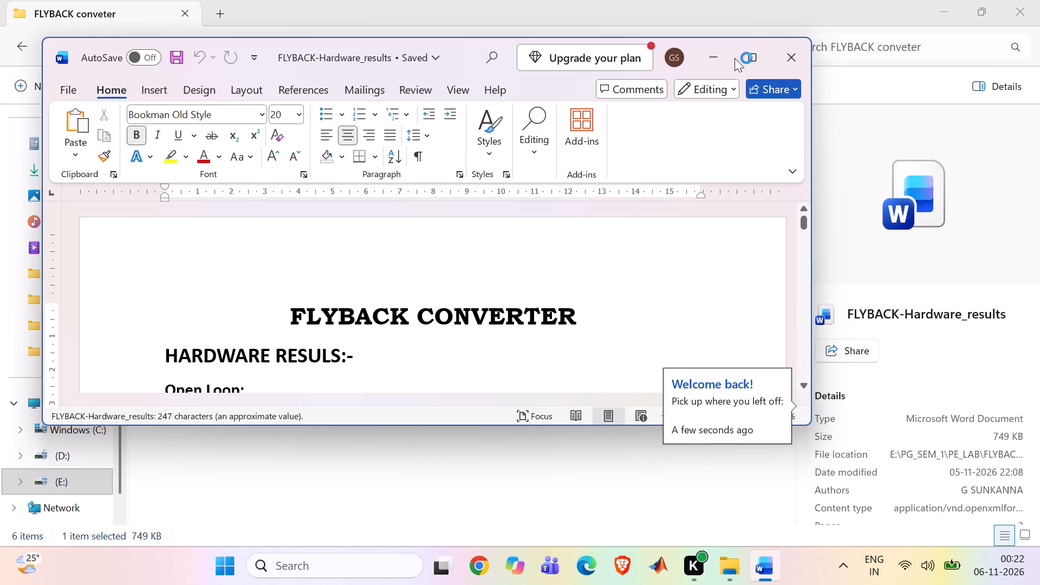
click(734, 58)
click(425, 313)
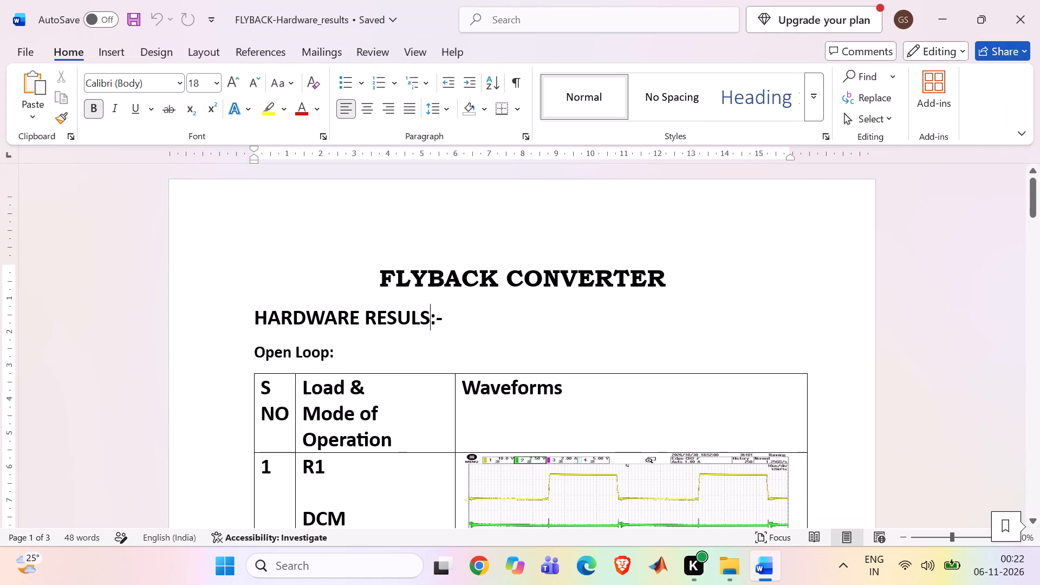
click(423, 321)
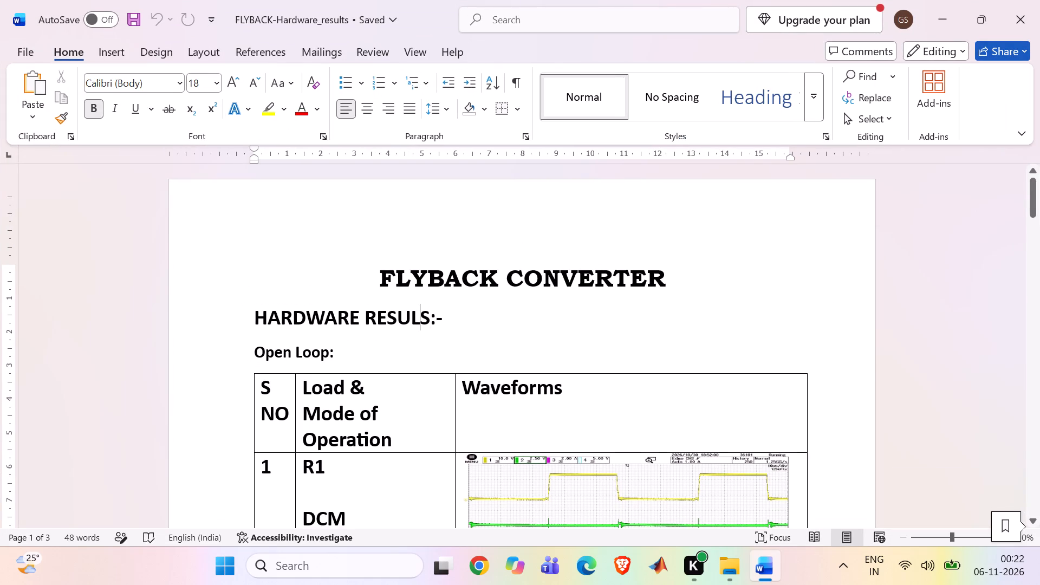
key(t)
key(BackSpace)
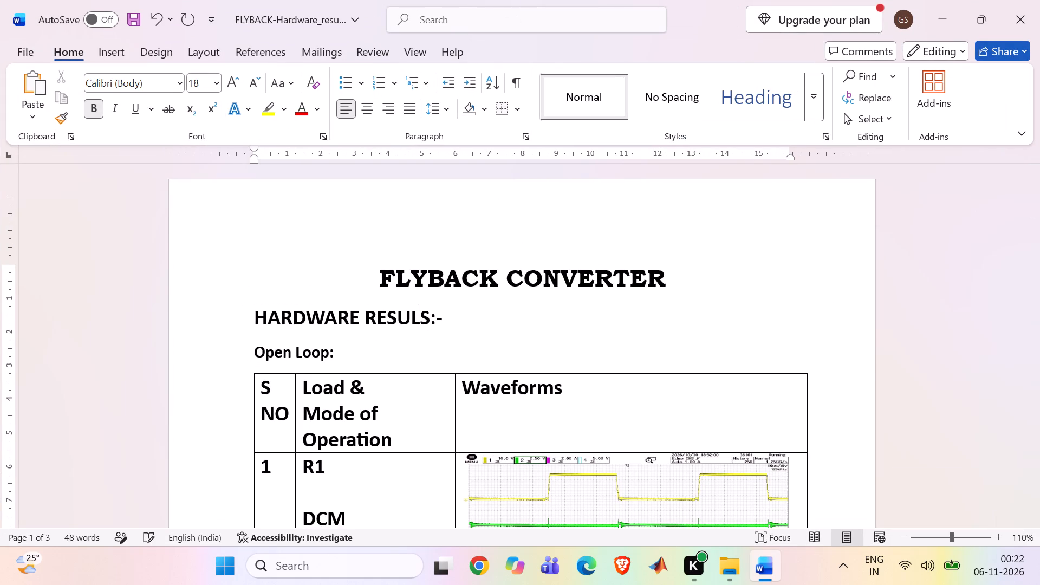
key(shift+t)
key(ctrl+s)
Review the open-loop and closed-loop waveform tables through the end of FLYBACK-Hardware_results, and close the document.
scroll(480, 328, down, 2)
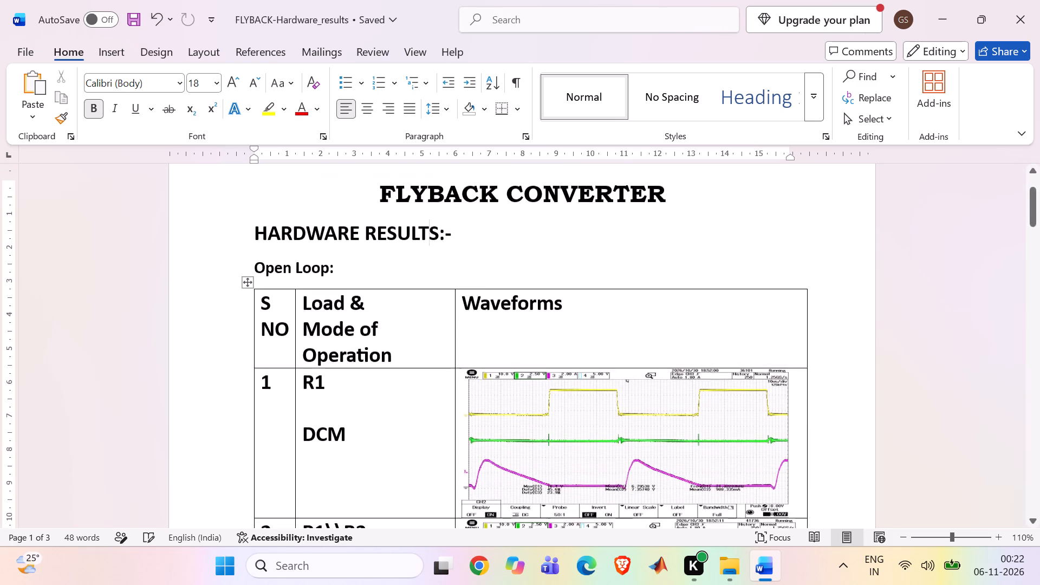
scroll(481, 328, down, 6)
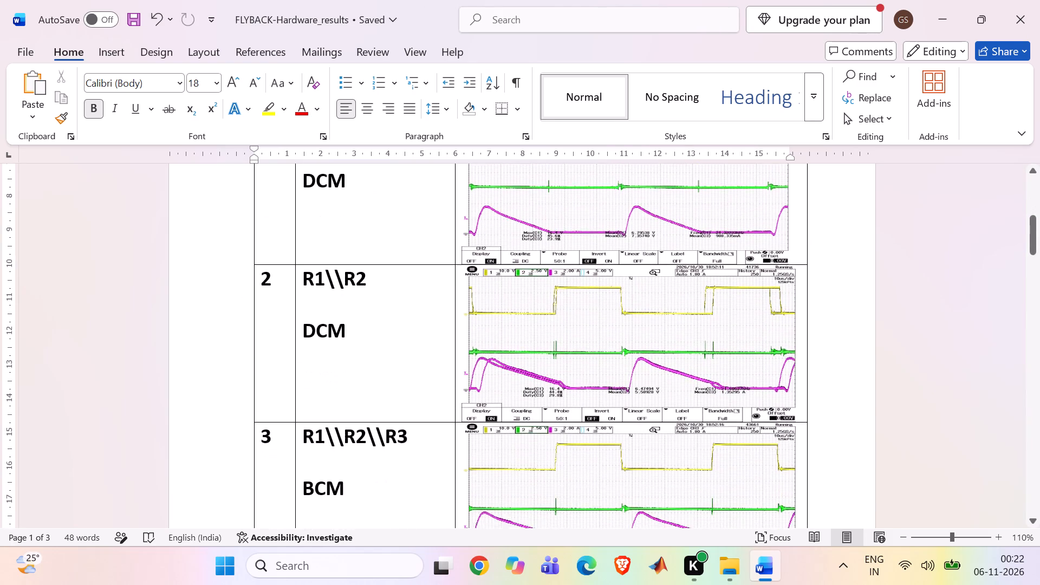
scroll(481, 328, down, 8)
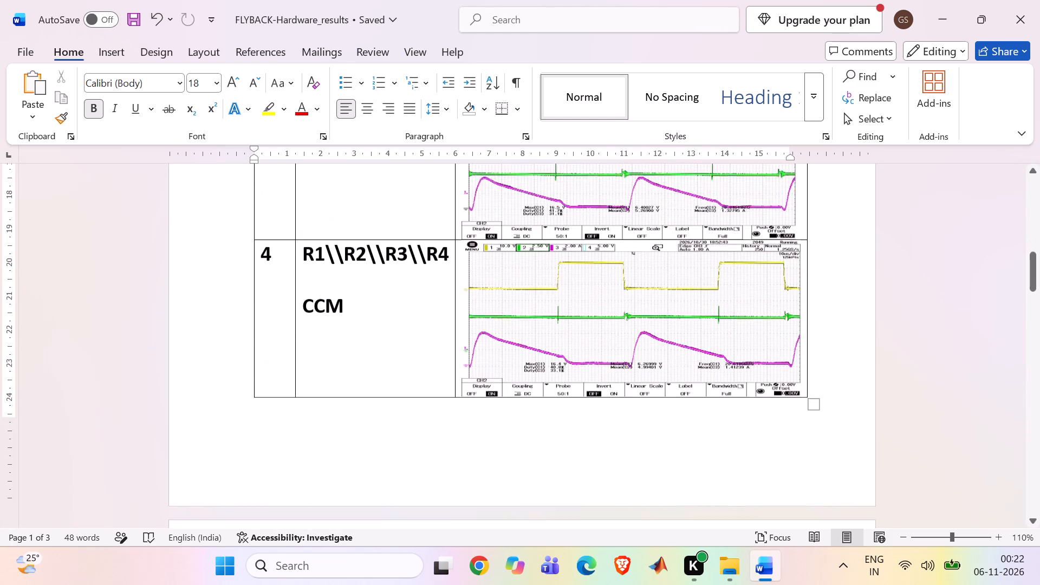
scroll(461, 330, down, 1)
scroll(461, 330, up, 2)
scroll(461, 330, down, 3)
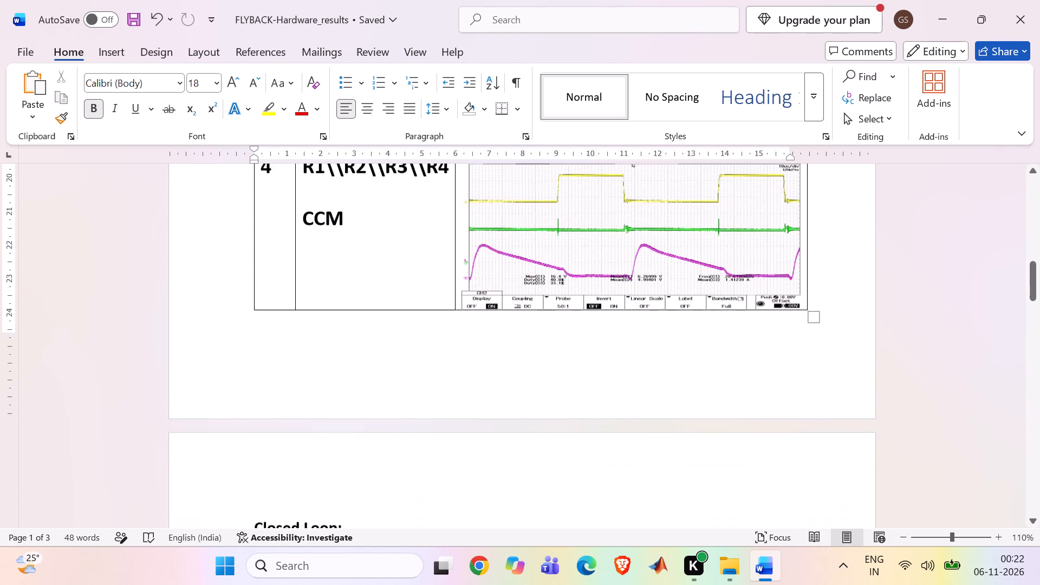
scroll(461, 330, down, 14)
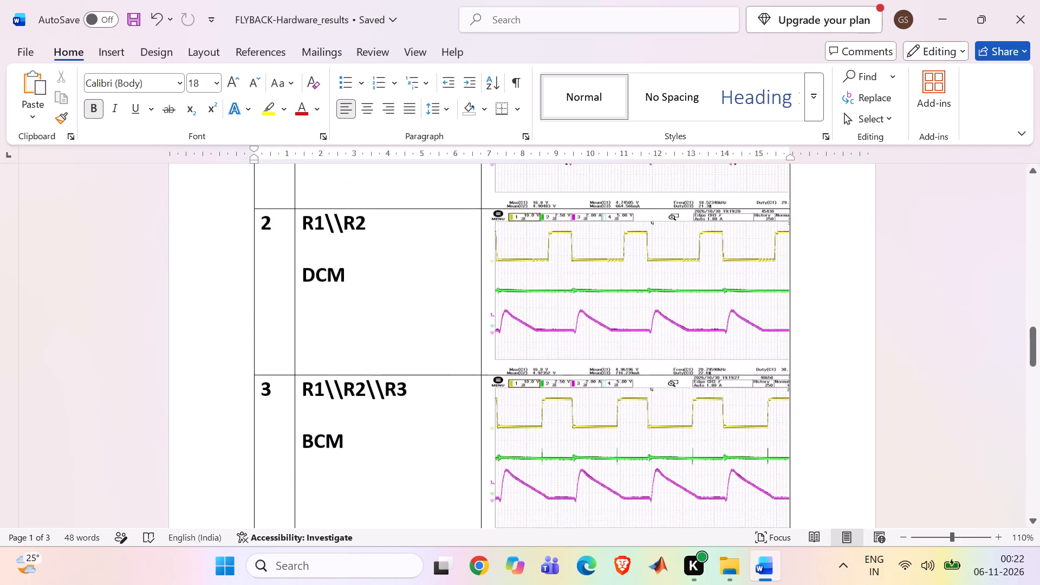
scroll(461, 330, down, 14)
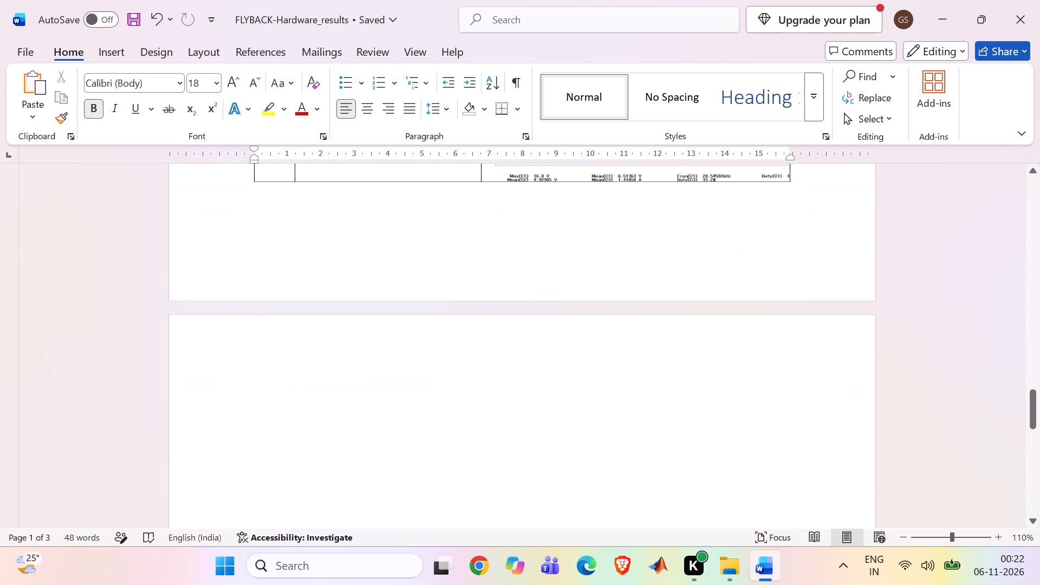
scroll(461, 330, down, 3)
scroll(461, 330, up, 14)
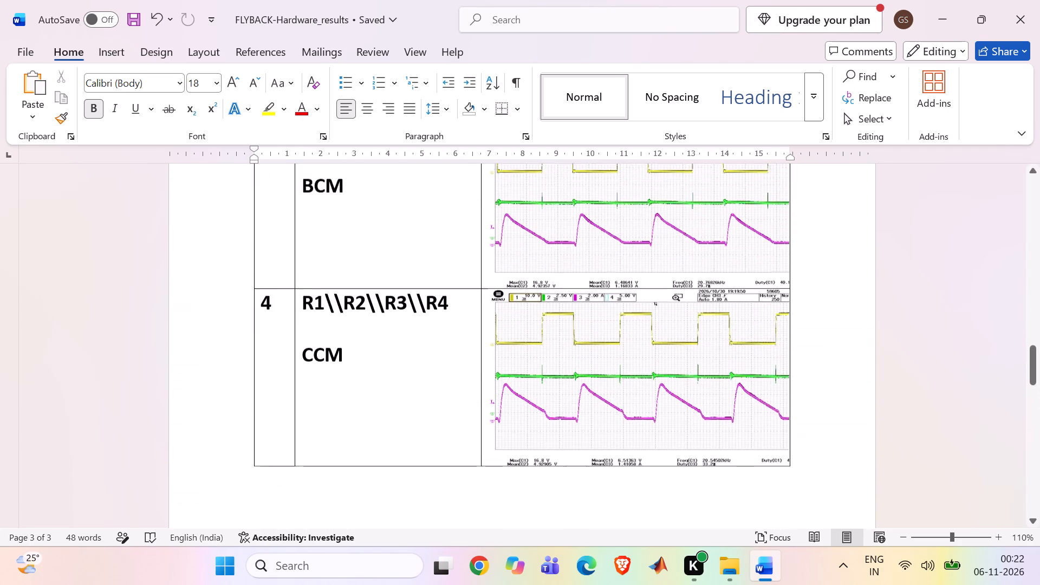
scroll(461, 330, up, 1)
click(1018, 11)
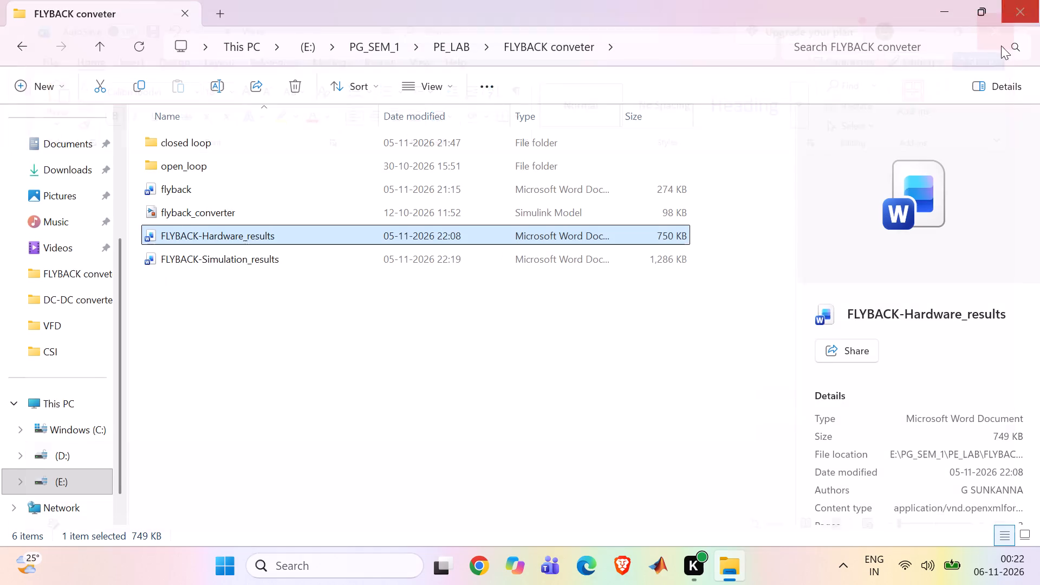
Open FLYBACK-Simulation_results, review its open-loop and closed-loop circuit diagrams and case waveforms, and close it.
double_click(240, 259)
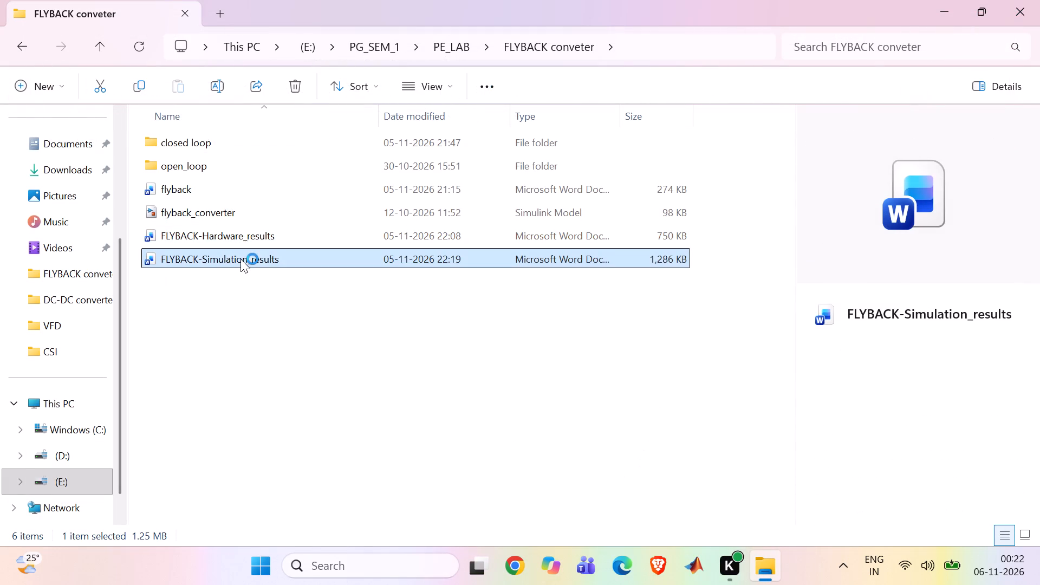
scroll(565, 266, down, 2)
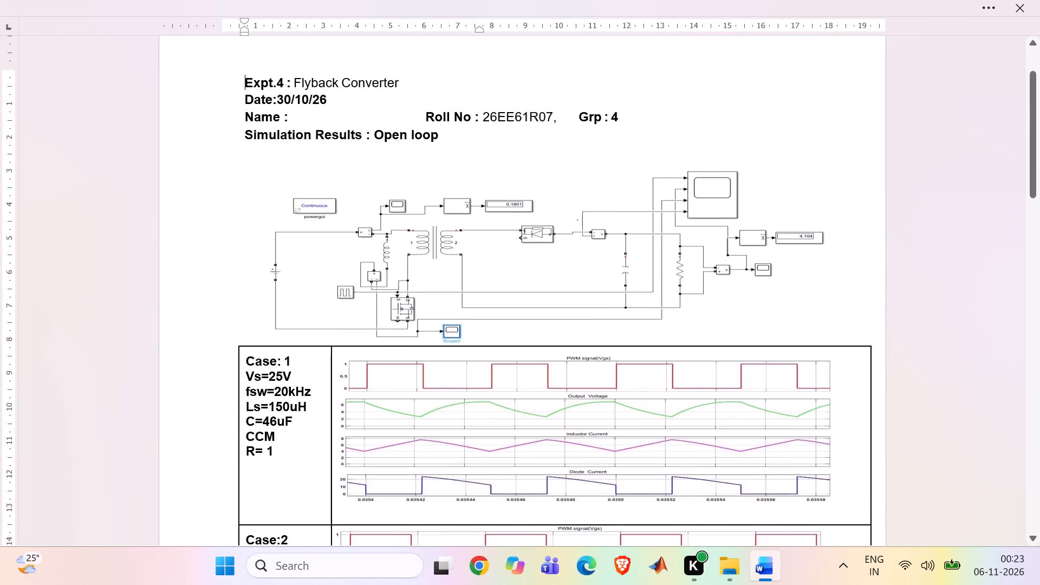
scroll(566, 266, down, 20)
scroll(563, 266, down, 3)
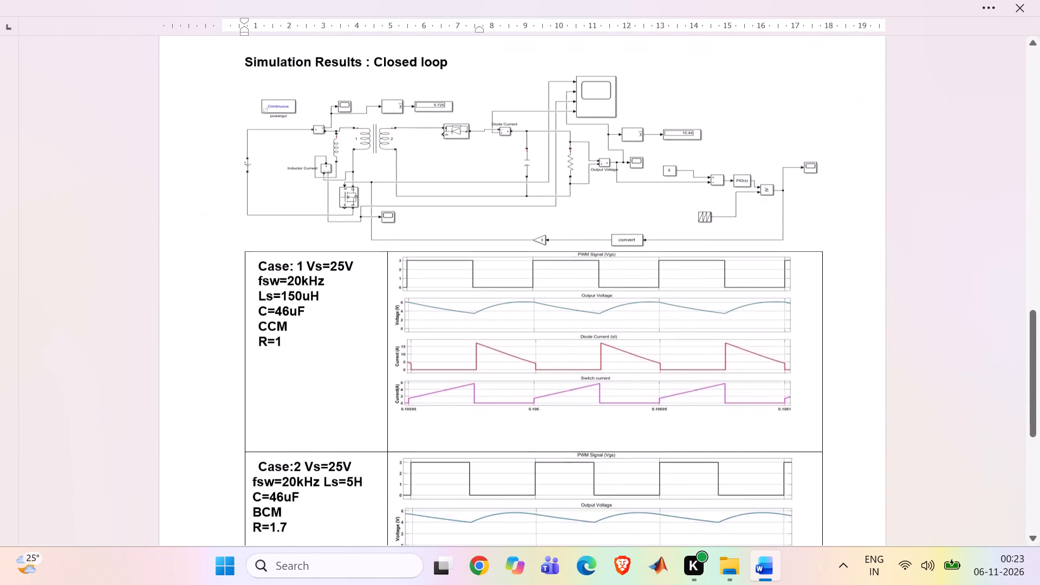
scroll(563, 266, down, 5)
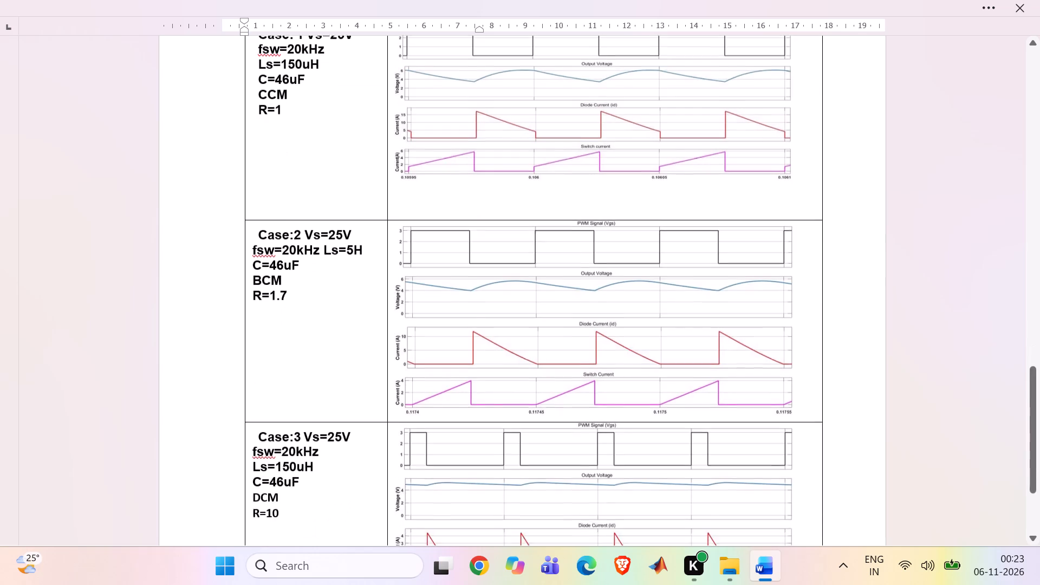
scroll(563, 266, down, 12)
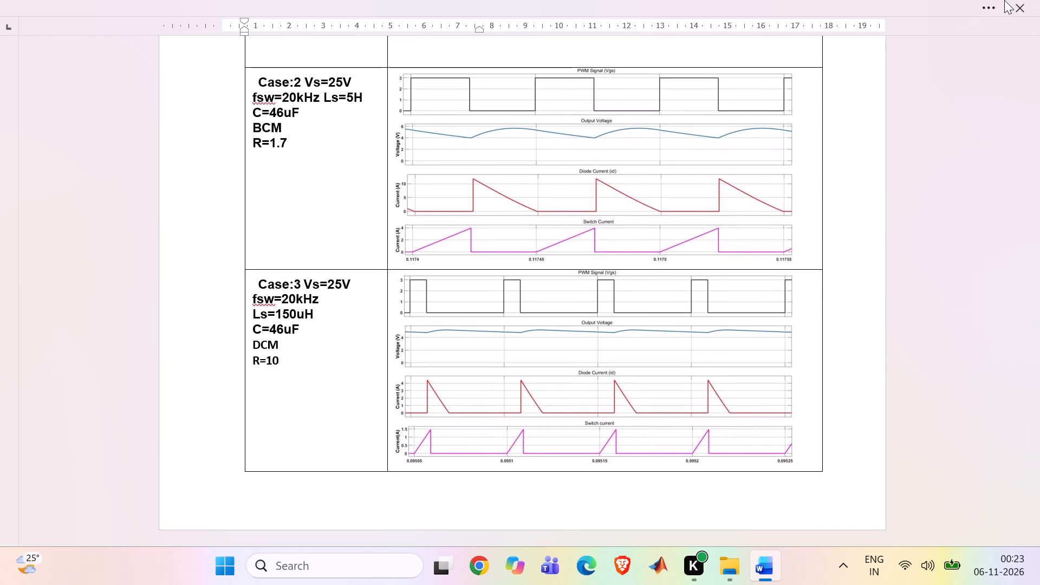
click(1017, 0)
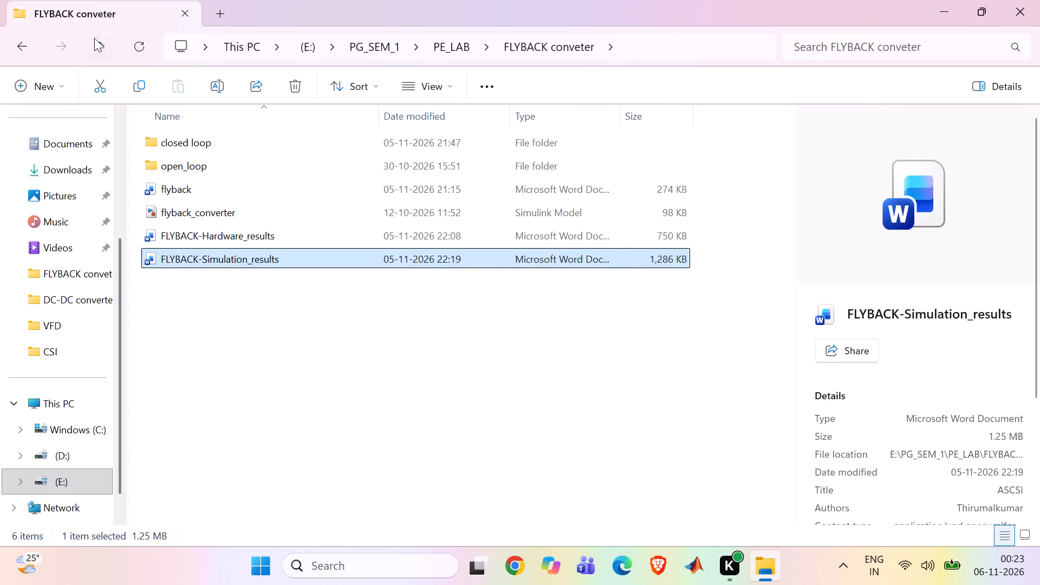
Return to the PE_LAB folder.
click(15, 54)
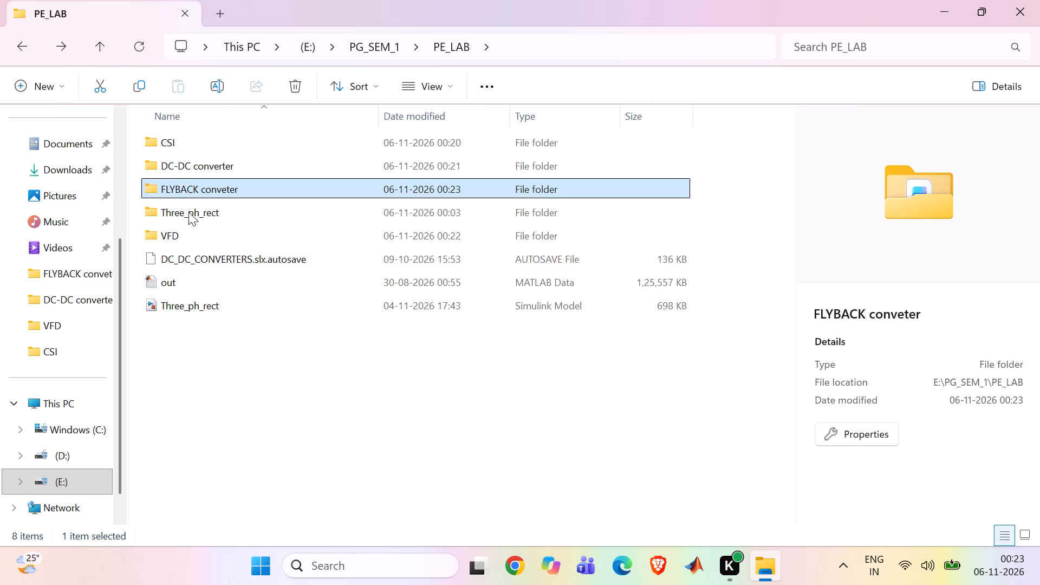
click(198, 326)
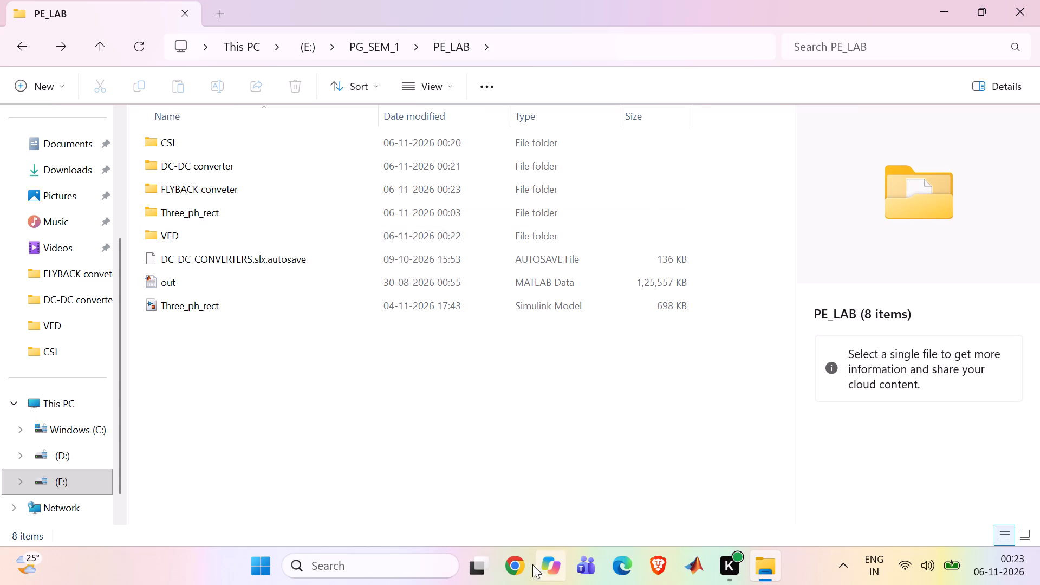
Switch to Google Chrome and open a new tab.
click(523, 564)
click(480, 334)
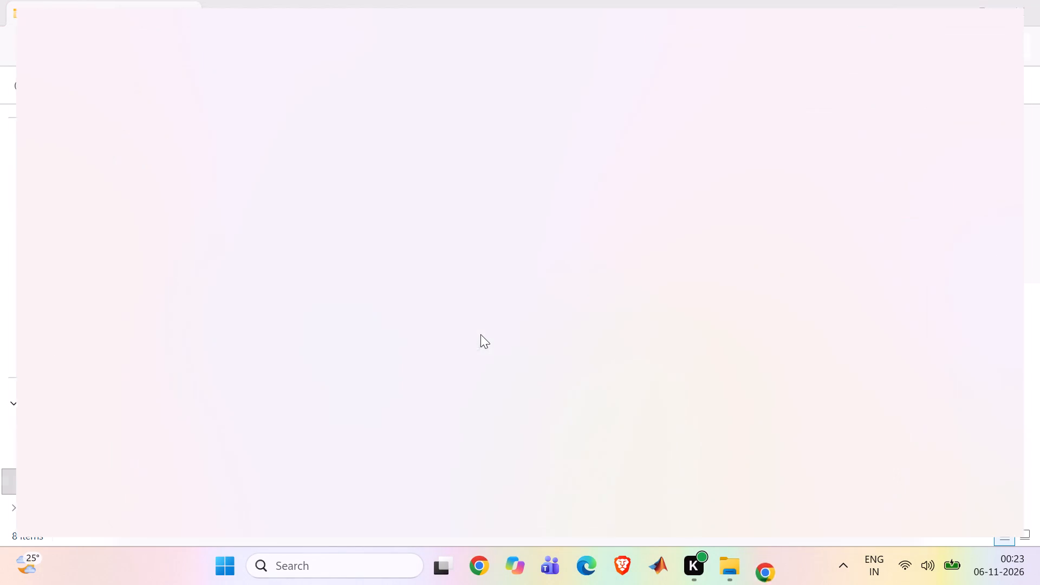
click(762, 10)
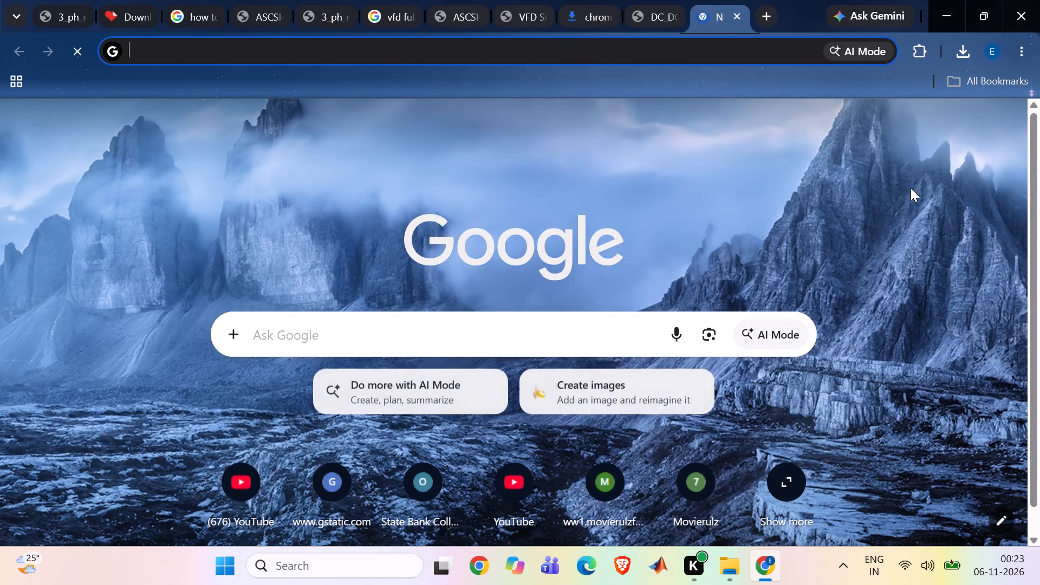
scroll(911, 188, up, 3)
scroll(911, 188, down, 4)
scroll(911, 188, up, 5)
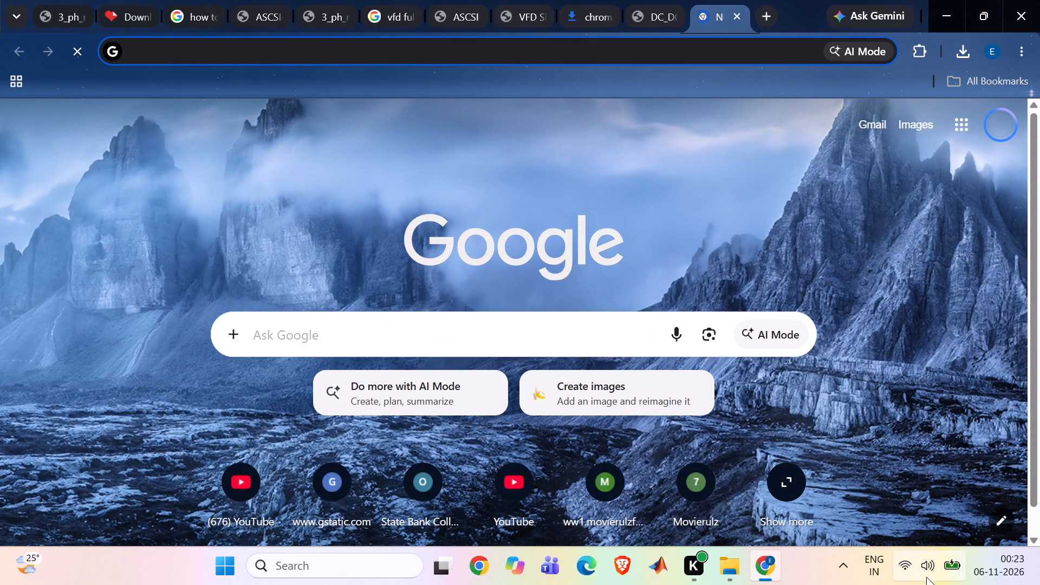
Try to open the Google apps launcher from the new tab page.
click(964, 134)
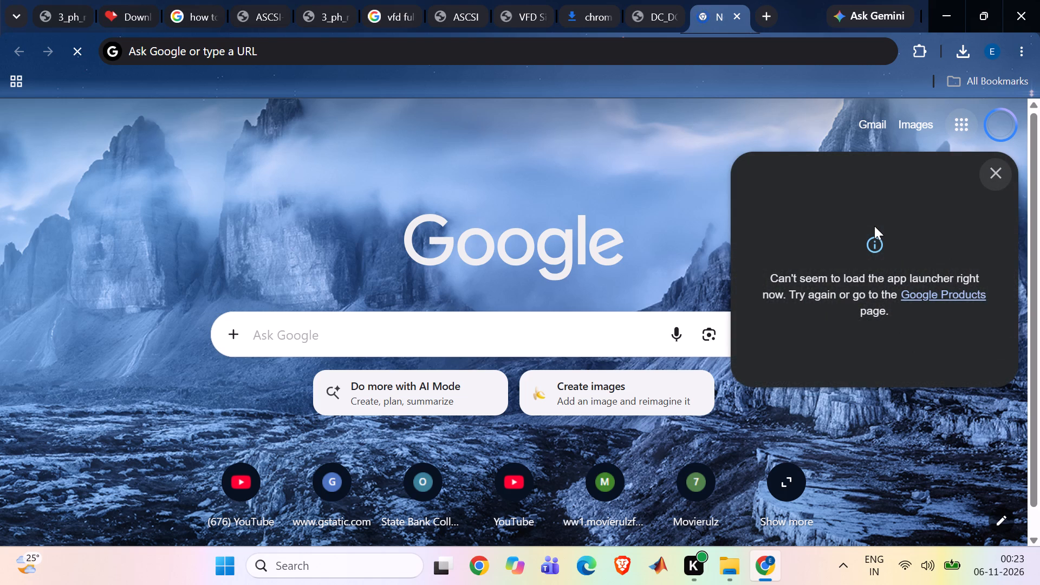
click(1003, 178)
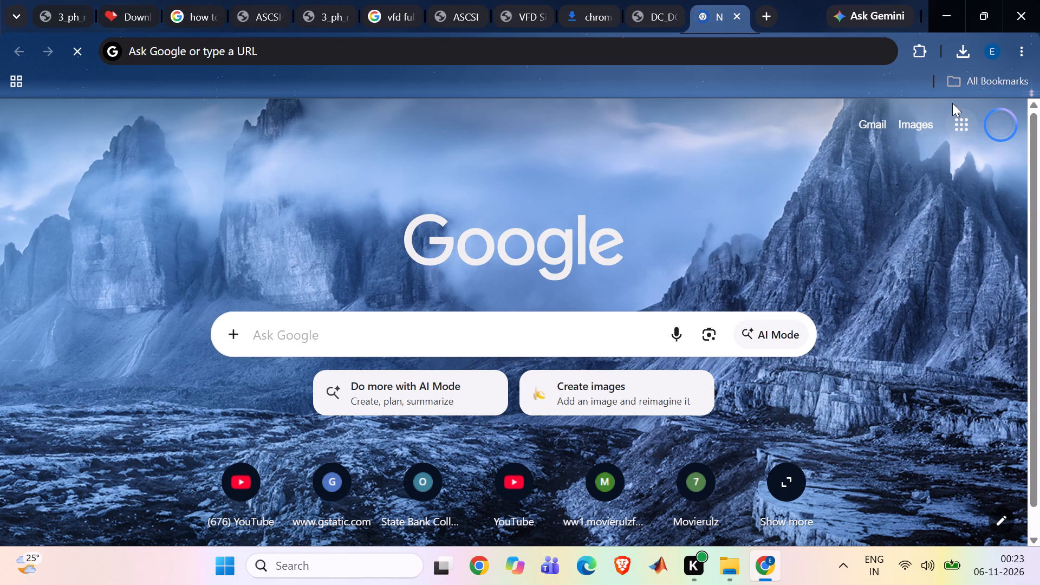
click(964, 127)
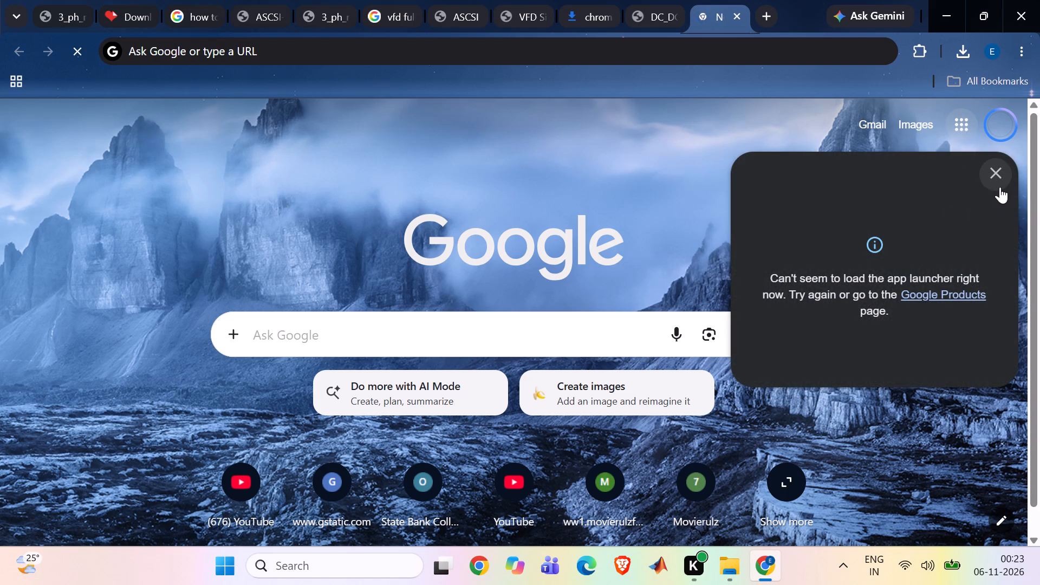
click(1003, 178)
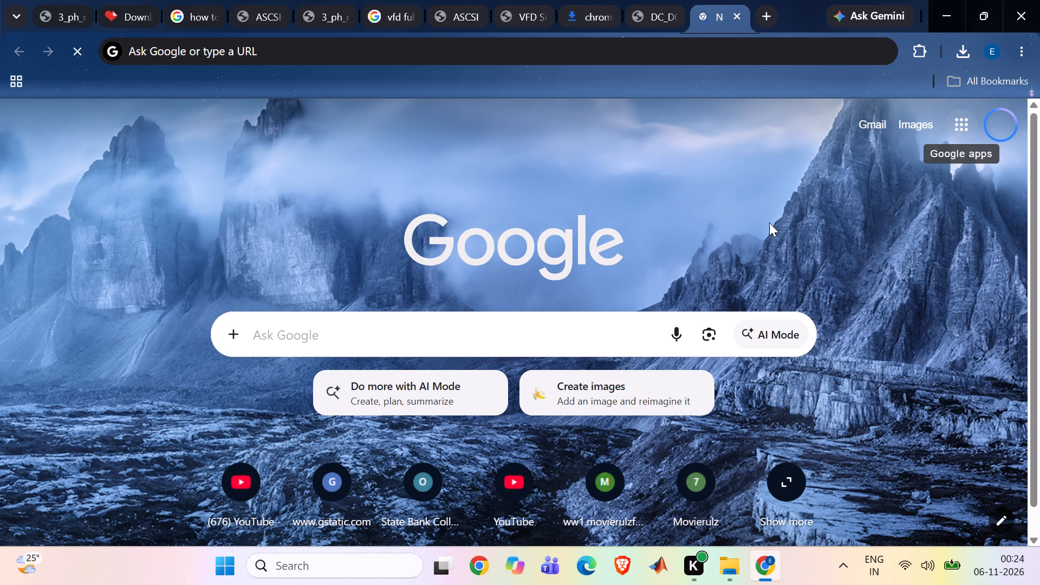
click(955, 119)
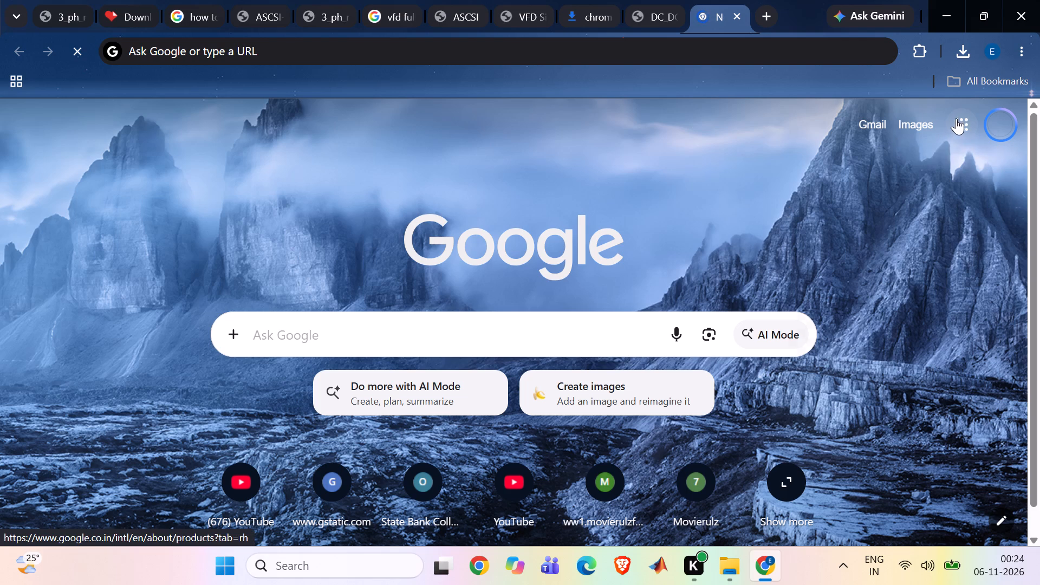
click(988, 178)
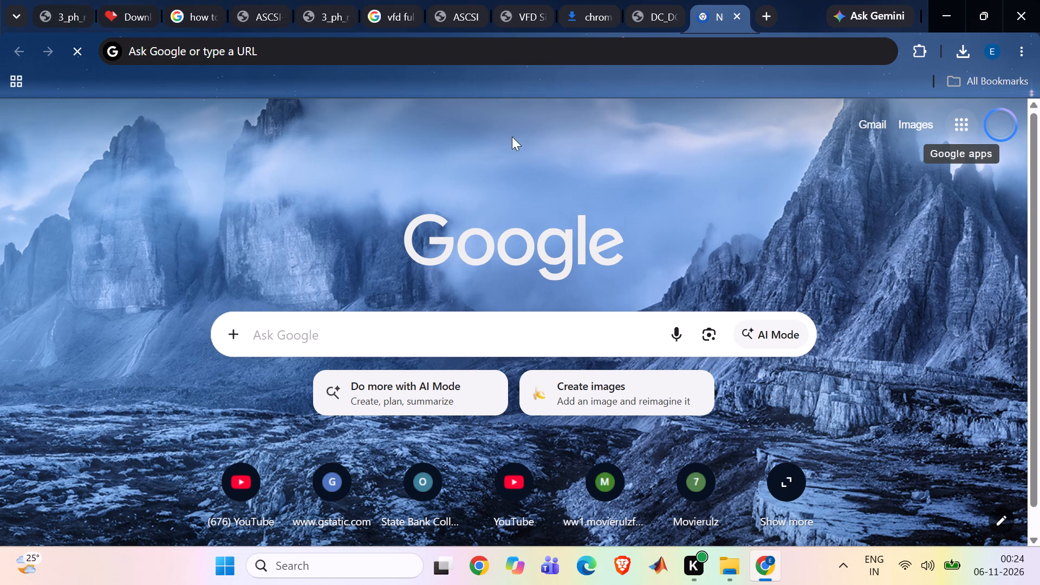
Look through the open browser tabs, including the three-phase rectifier simulation PDF and the iLovePDF download page.
click(36, 22)
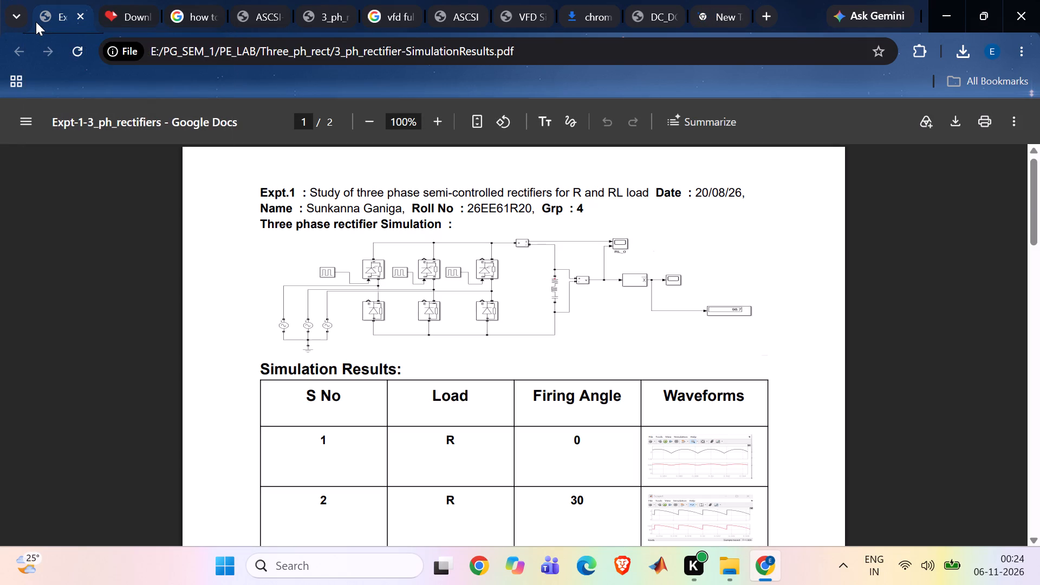
click(183, 13)
click(96, 20)
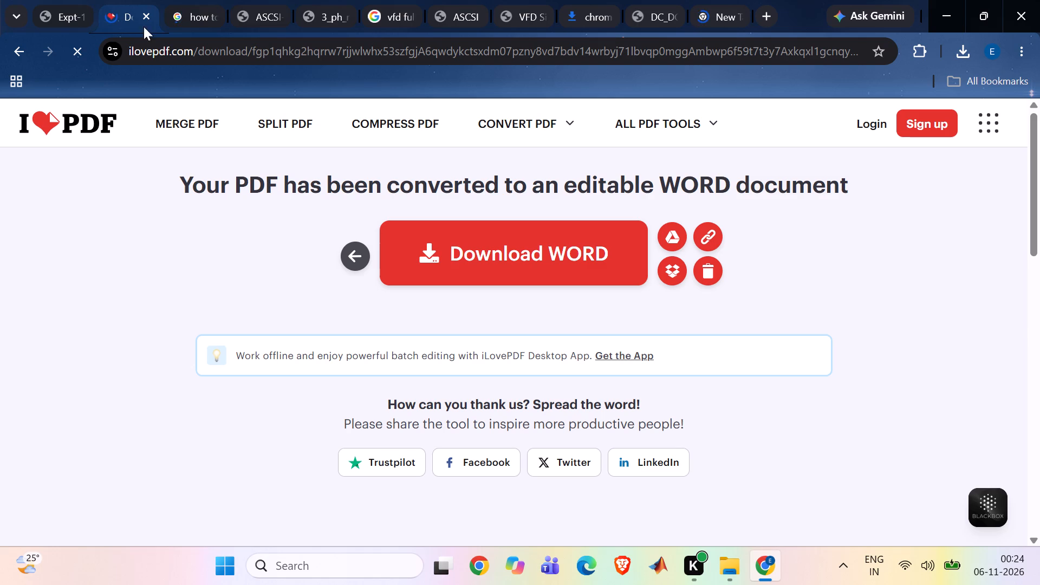
click(270, 11)
click(351, 18)
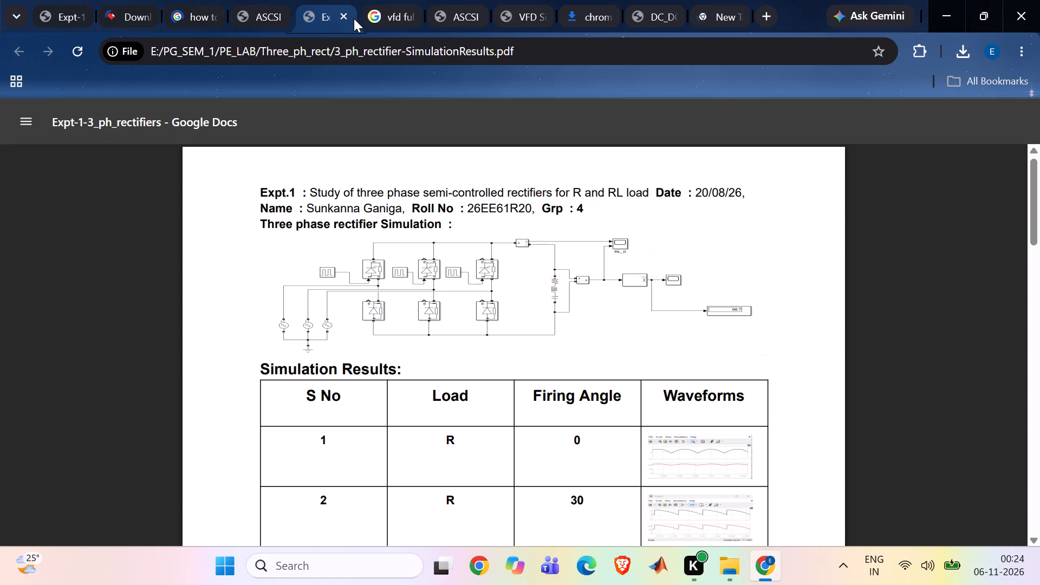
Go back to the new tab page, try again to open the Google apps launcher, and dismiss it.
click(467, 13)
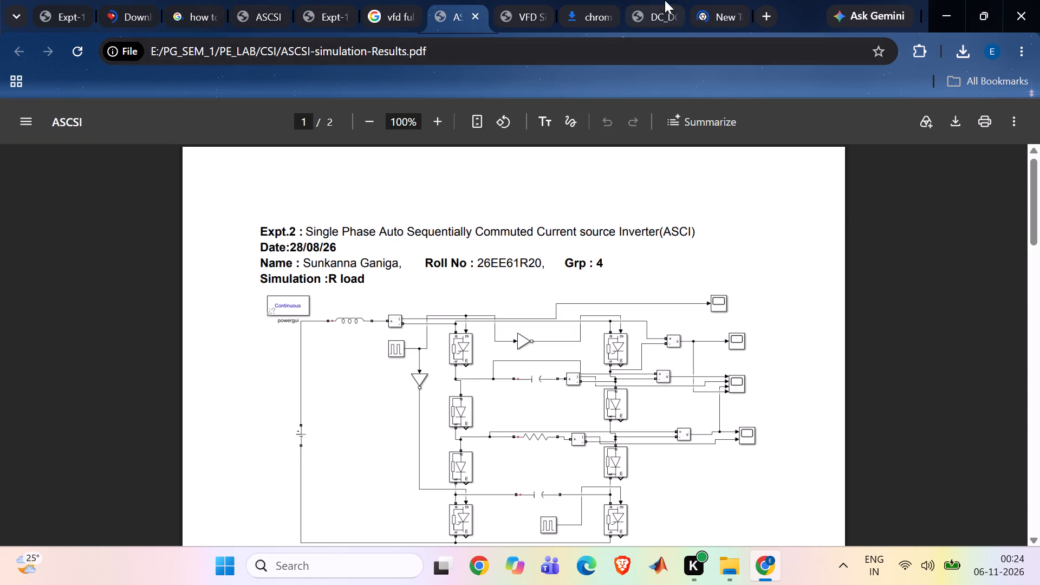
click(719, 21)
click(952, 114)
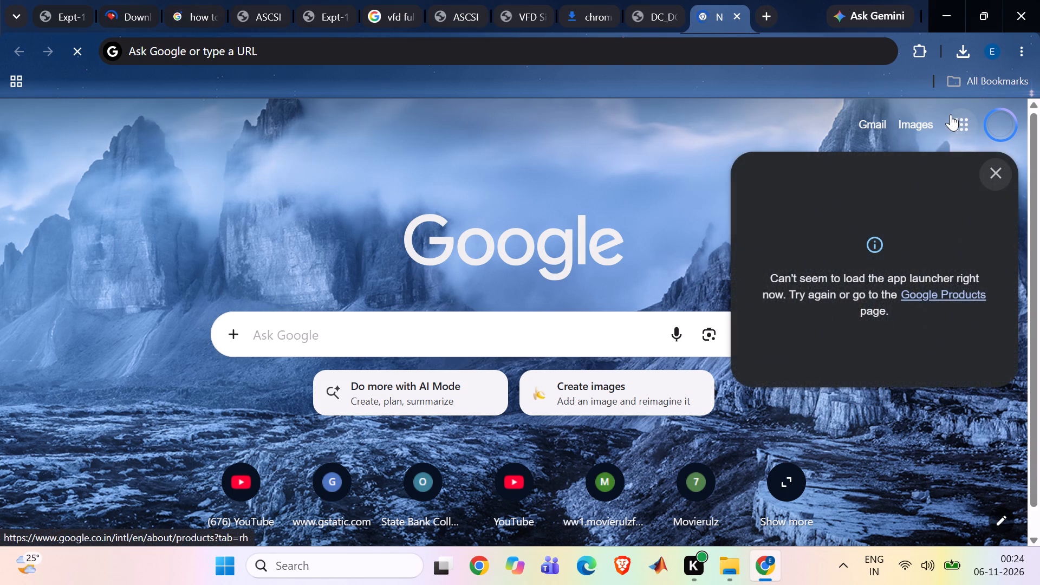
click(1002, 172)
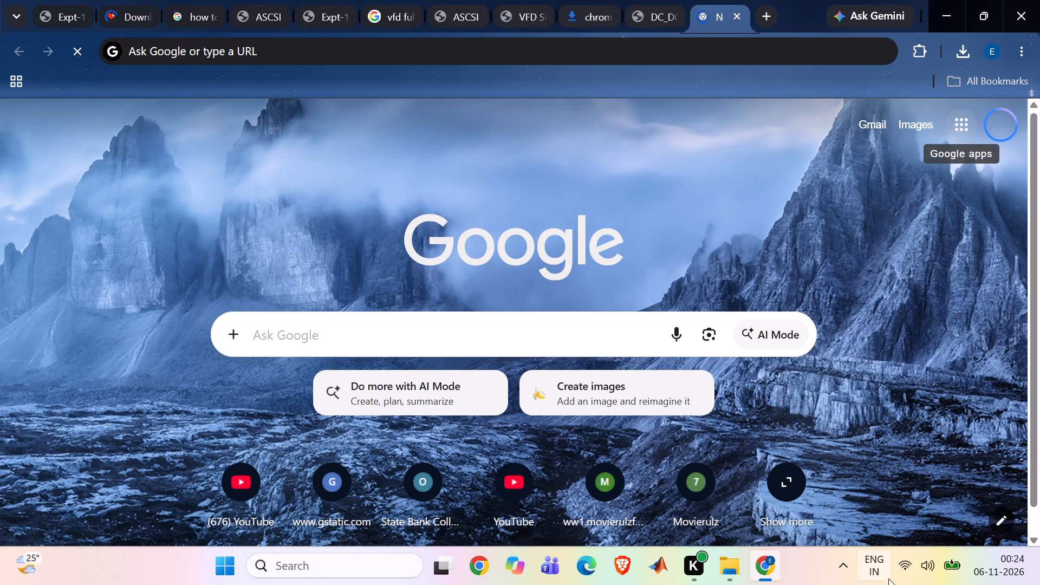
Check the Wi-Fi connection in the Windows quick settings and close them.
click(909, 571)
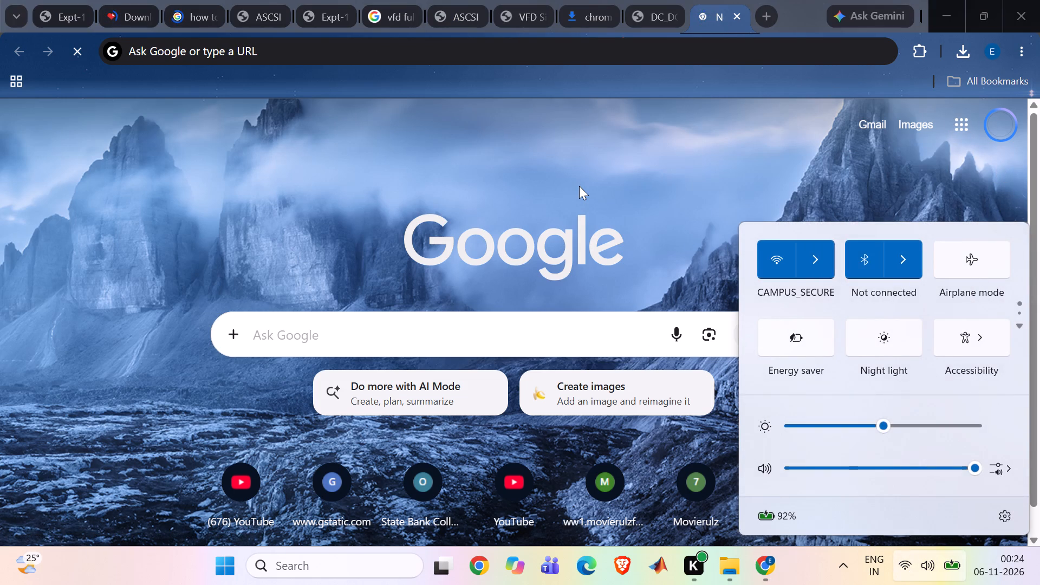
click(579, 186)
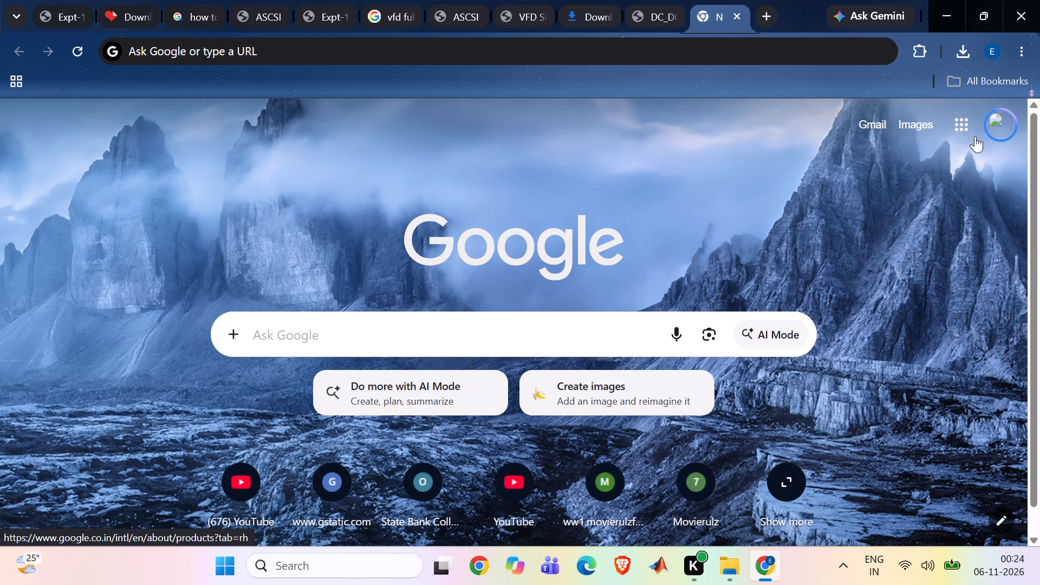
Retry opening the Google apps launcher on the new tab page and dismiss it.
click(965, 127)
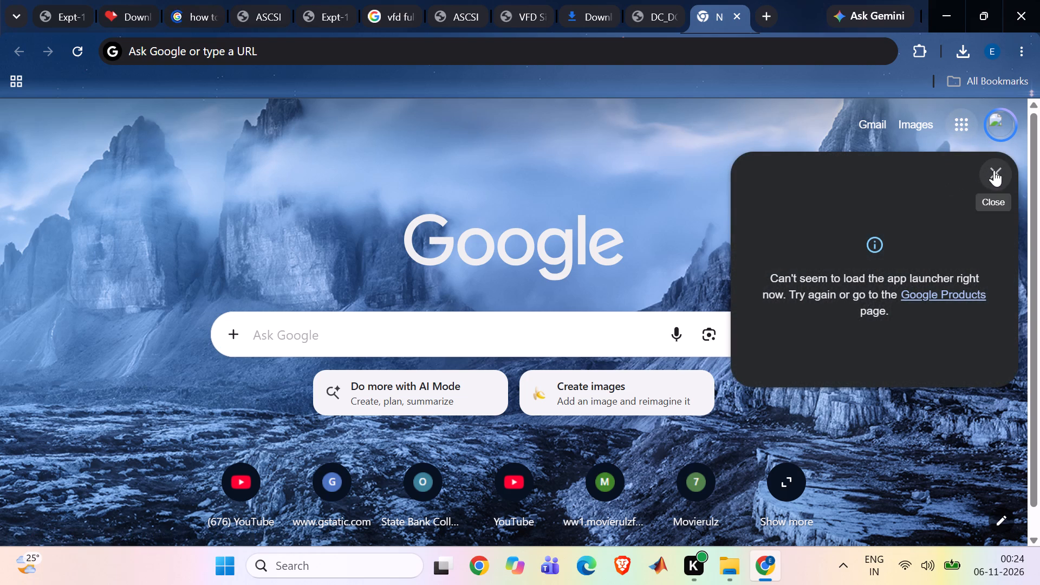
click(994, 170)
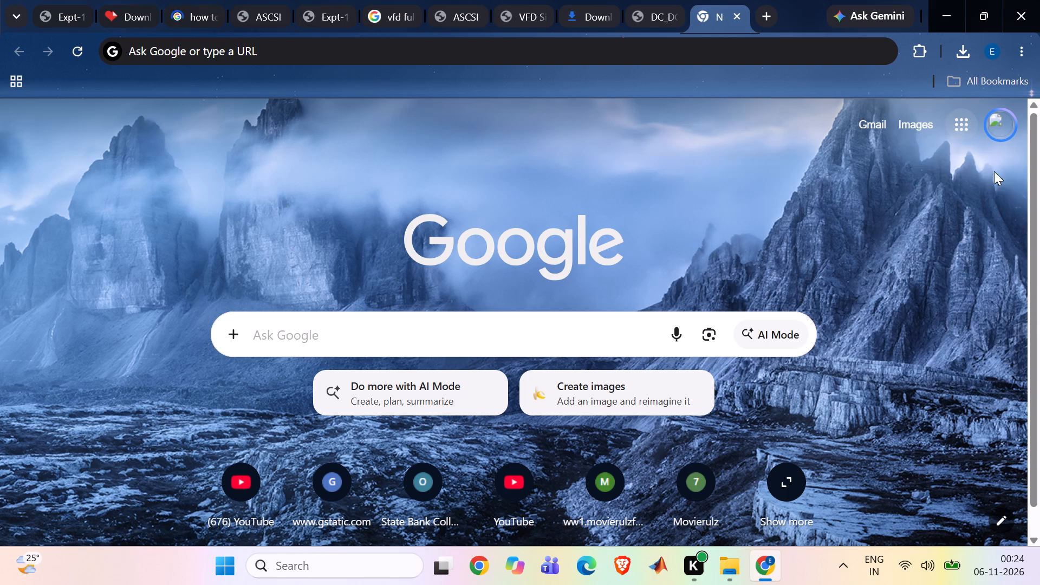